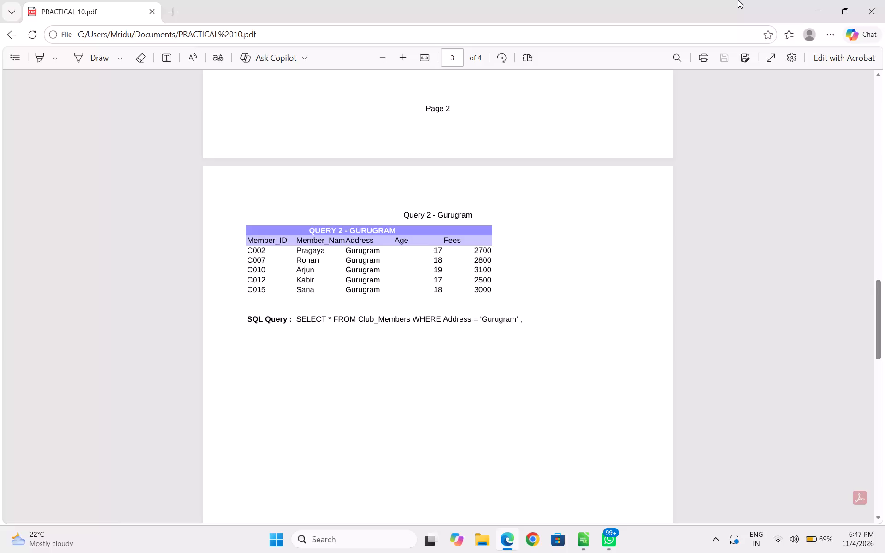
# Close the PRACTICAL 10 PDF and the PRACTICAL 10.odb spreadsheet, saving the spreadsheet's changes.
pyautogui.click(884, 0)
pyautogui.click(884, 0)
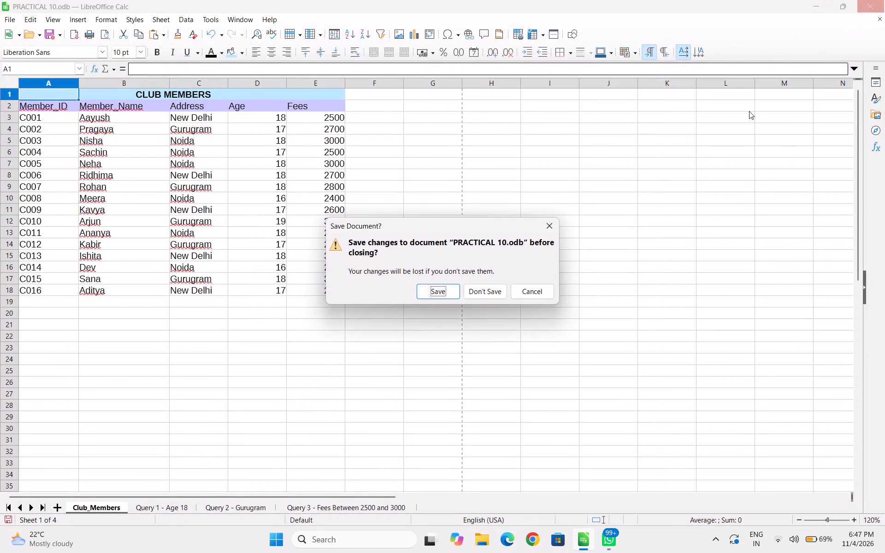
pyautogui.click(427, 295)
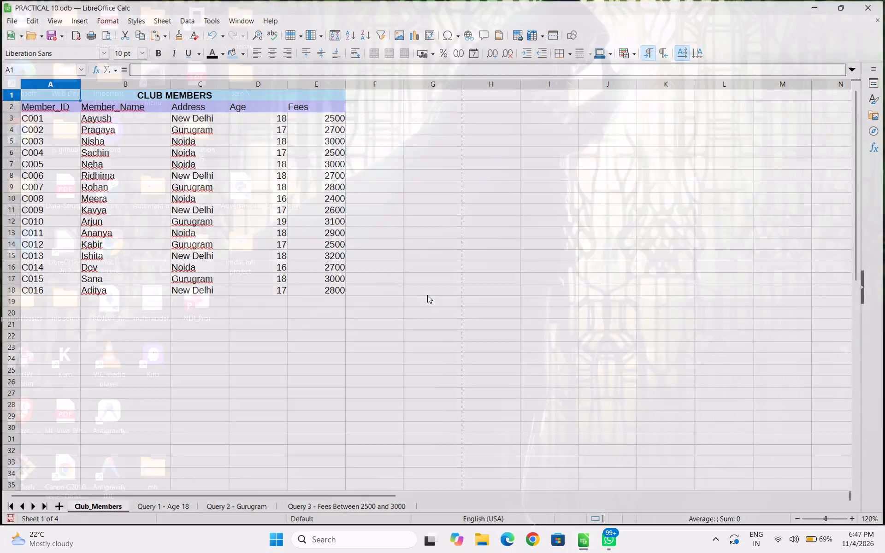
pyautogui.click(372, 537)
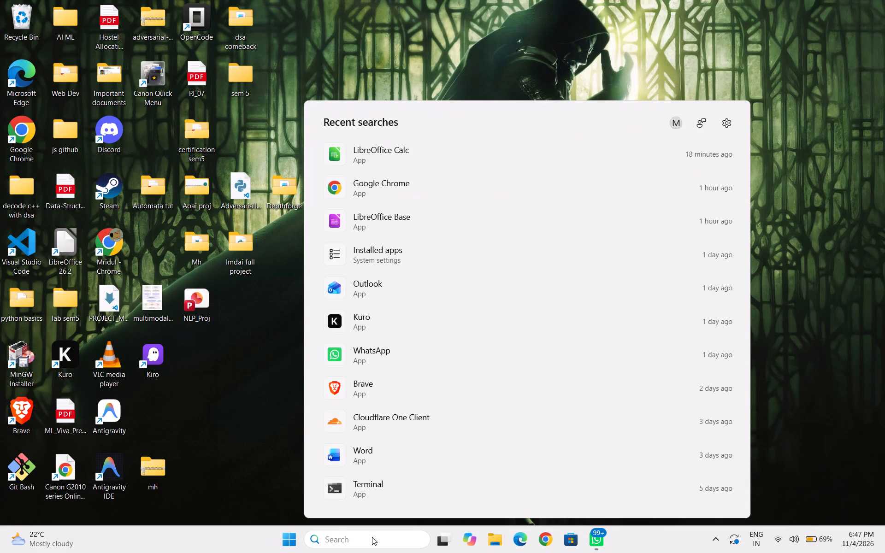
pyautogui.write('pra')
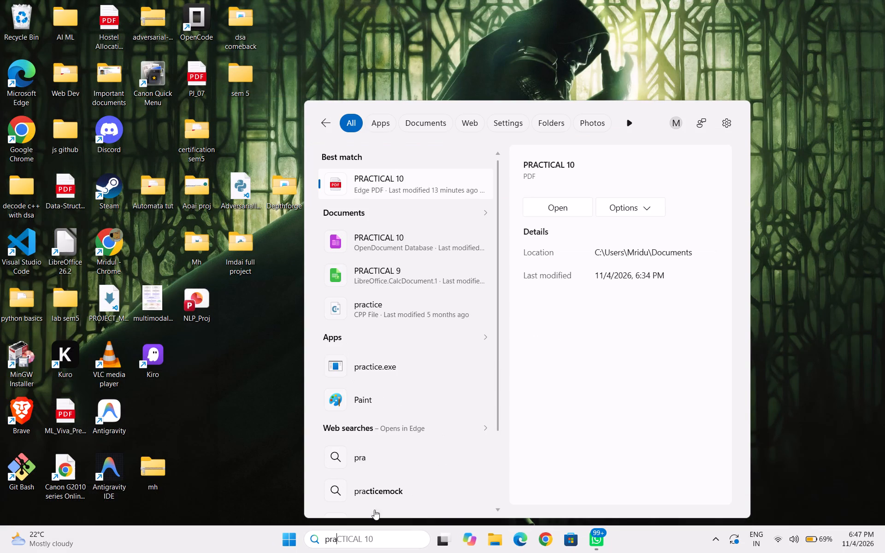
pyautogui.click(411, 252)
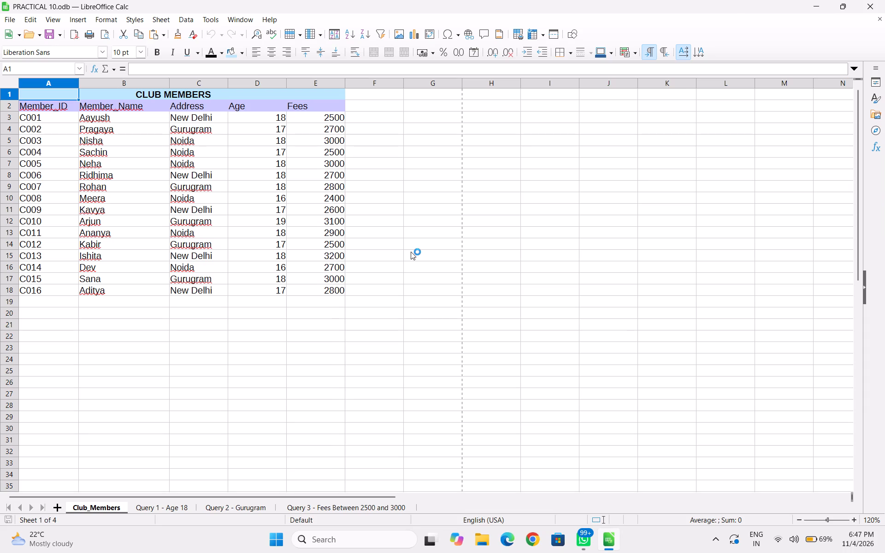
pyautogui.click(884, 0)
# Search Windows for "prac" and open the PRACTICAL 9 spreadsheet, always using LibreOffice Calc for .ods files.
pyautogui.click(324, 536)
pyautogui.write('prac')
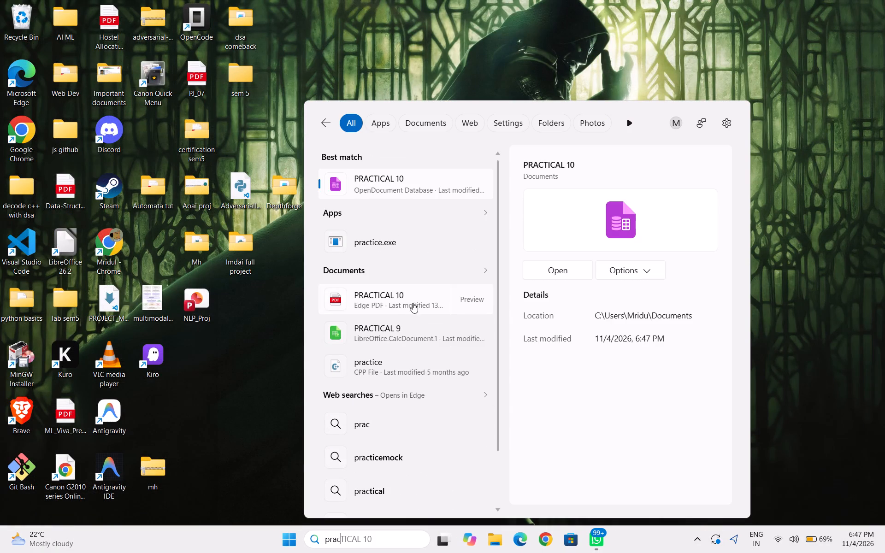
pyautogui.click(413, 334)
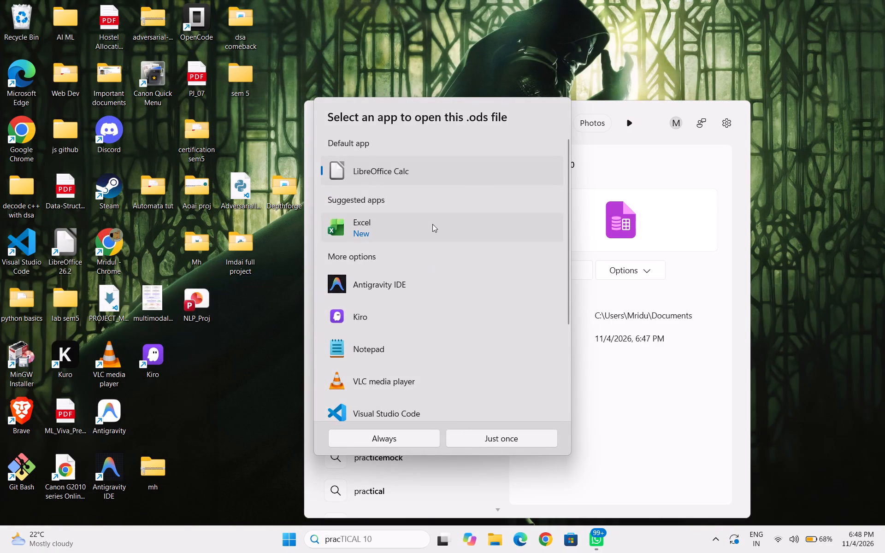
pyautogui.click(433, 220)
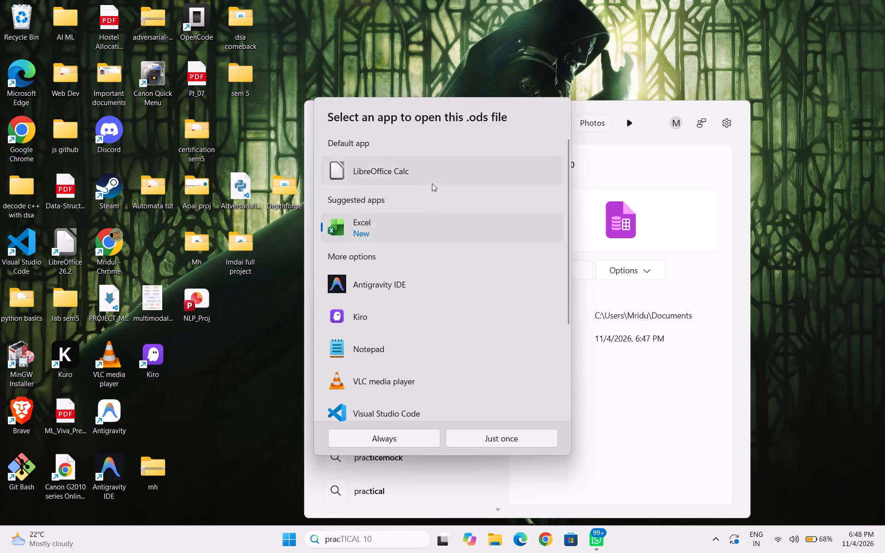
pyautogui.click(427, 184)
pyautogui.click(362, 441)
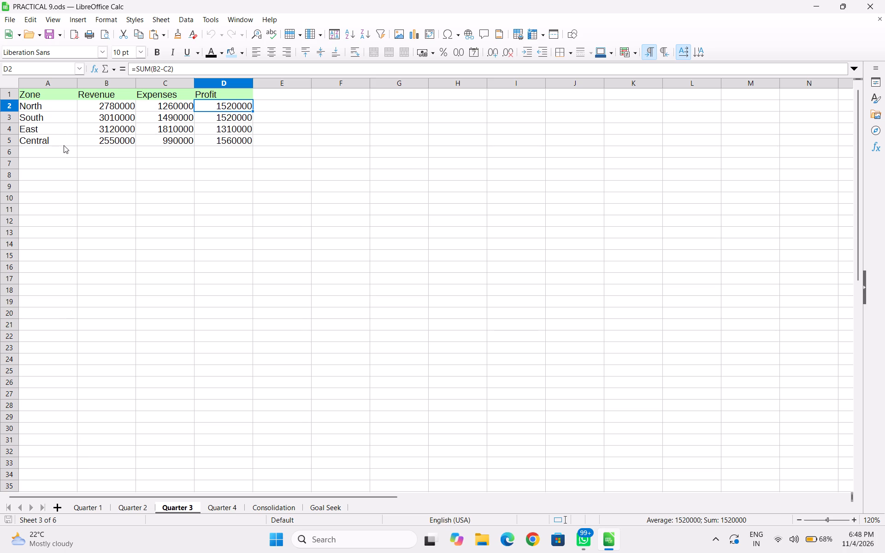
# Start a note in cell A7 of the Quarter 3 sheet reading "Formula in D2".
pyautogui.click(41, 161)
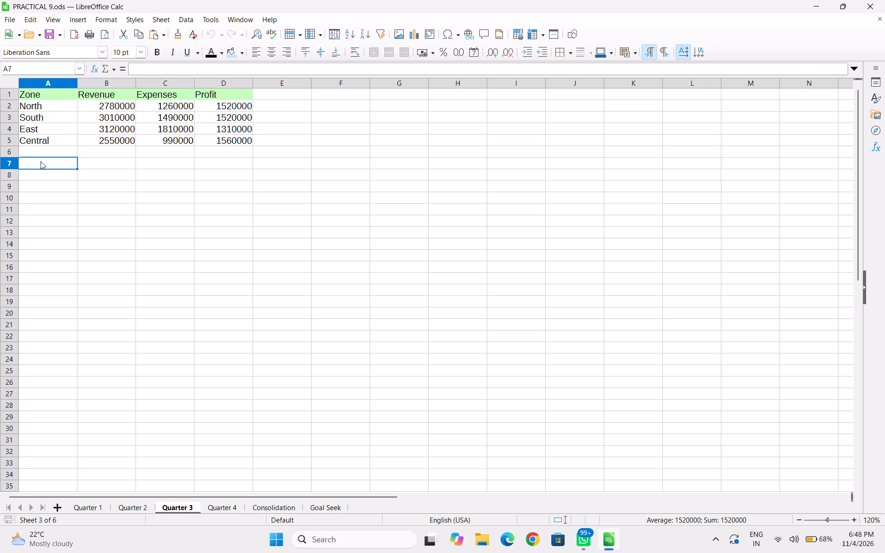
pyautogui.click(41, 161)
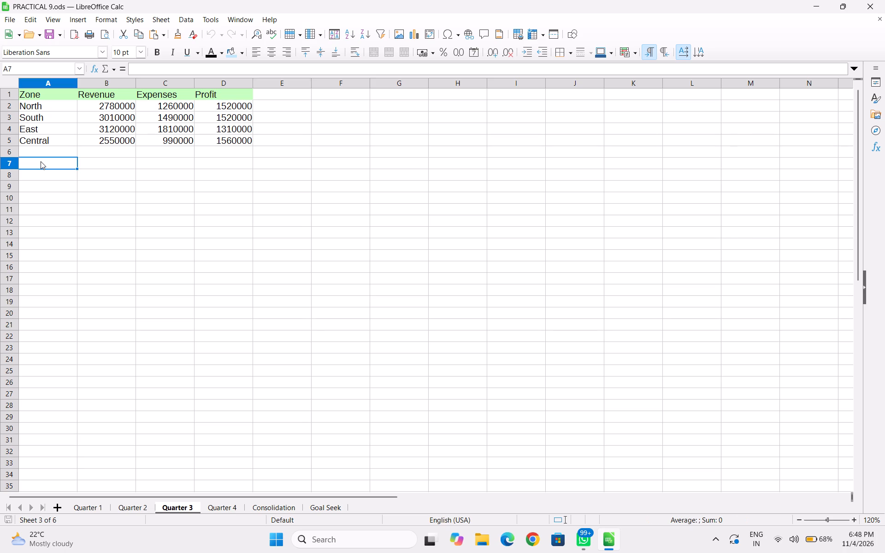
pyautogui.write('ot')
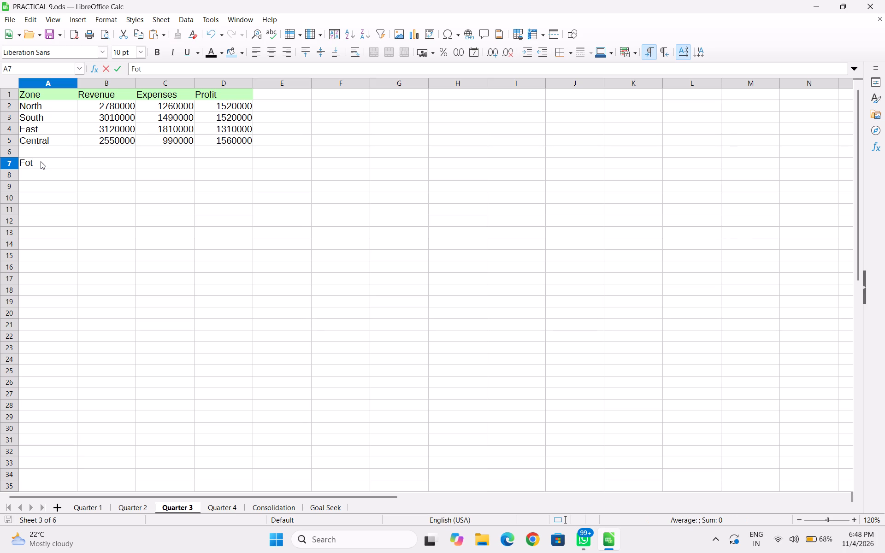
pyautogui.press('BackSpace')
pyautogui.press('m')
pyautogui.press('BackSpace')
pyautogui.write('rmula')
pyautogui.press('space')
pyautogui.write('in d')
pyautogui.press('BackSpace')
pyautogui.write('D2')
pyautogui.press('space')
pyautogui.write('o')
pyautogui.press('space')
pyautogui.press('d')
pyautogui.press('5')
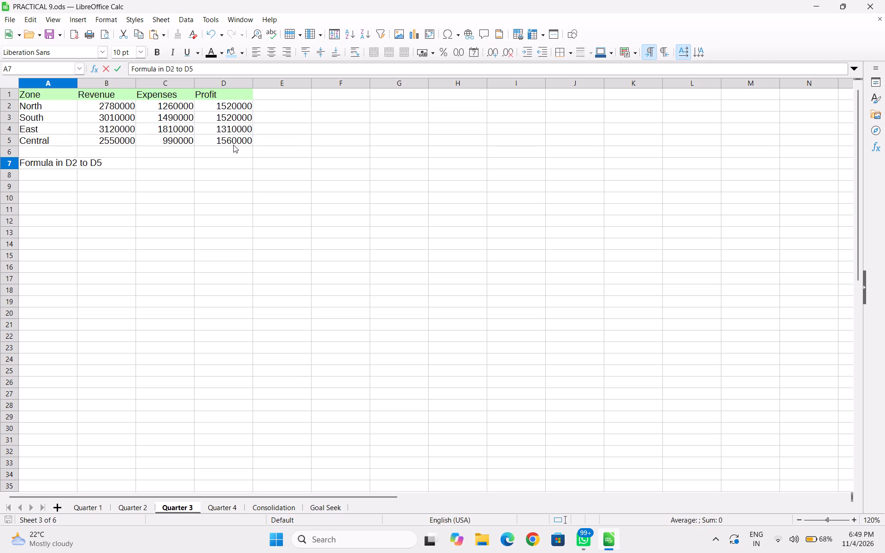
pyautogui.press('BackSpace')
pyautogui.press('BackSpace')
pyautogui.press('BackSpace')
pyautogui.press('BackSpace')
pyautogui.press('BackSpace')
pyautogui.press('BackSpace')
# Complete the A7 note as "Formula in D2: =SUM" and check the formula in cell D2.
pyautogui.hotkey('shift', ':')
pyautogui.press('space')
pyautogui.write('SUM=')
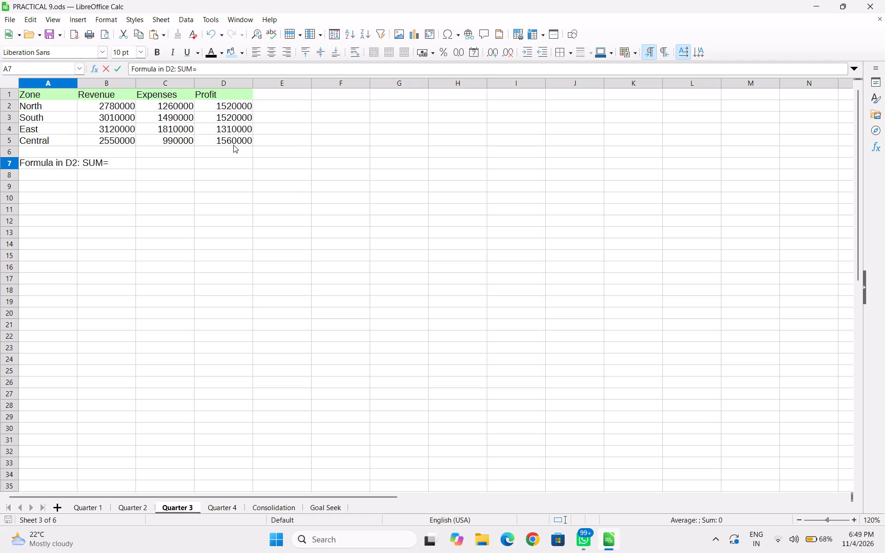
pyautogui.press('BackSpace')
pyautogui.press('BackSpace')
pyautogui.press('BackSpace')
pyautogui.press('BackSpace')
pyautogui.write('=SUM')
pyautogui.click(231, 99)
pyautogui.click(231, 108)
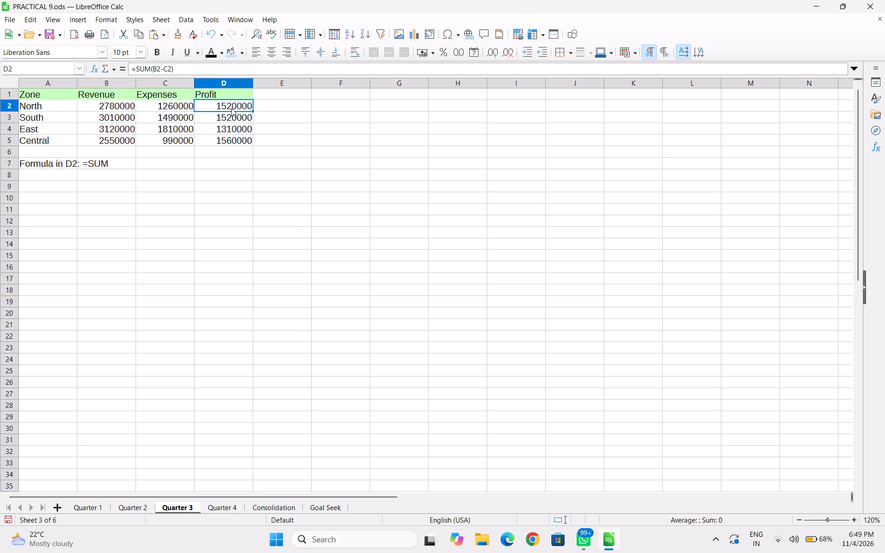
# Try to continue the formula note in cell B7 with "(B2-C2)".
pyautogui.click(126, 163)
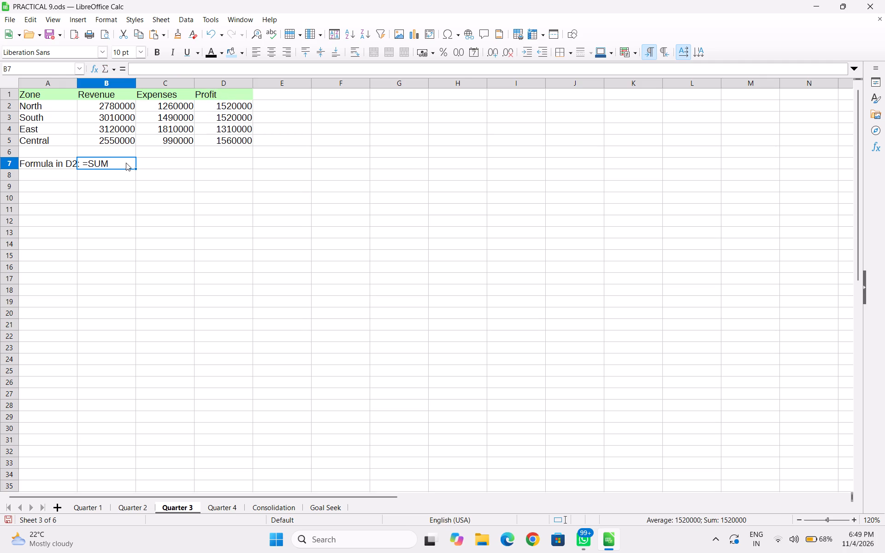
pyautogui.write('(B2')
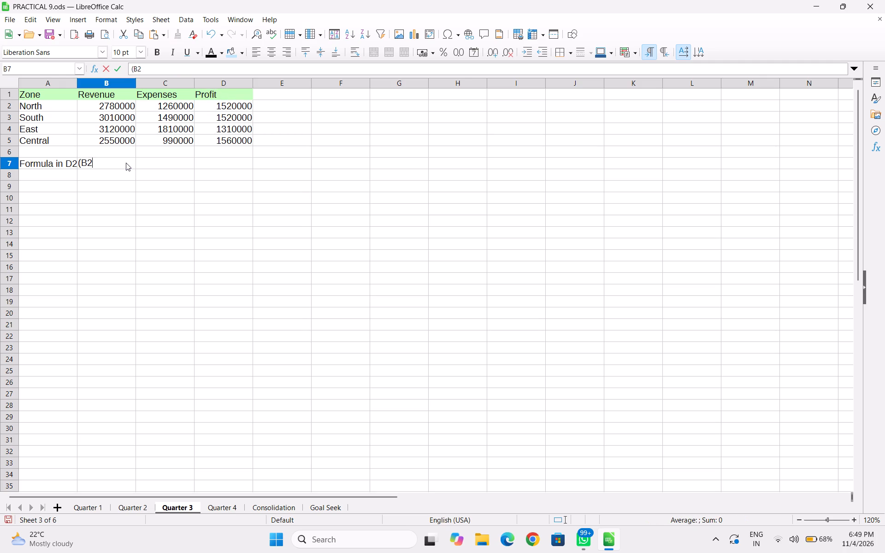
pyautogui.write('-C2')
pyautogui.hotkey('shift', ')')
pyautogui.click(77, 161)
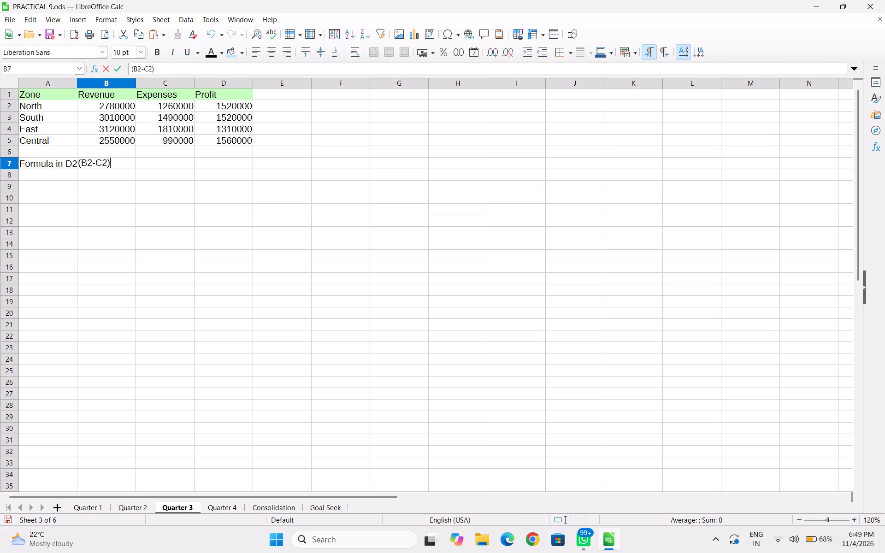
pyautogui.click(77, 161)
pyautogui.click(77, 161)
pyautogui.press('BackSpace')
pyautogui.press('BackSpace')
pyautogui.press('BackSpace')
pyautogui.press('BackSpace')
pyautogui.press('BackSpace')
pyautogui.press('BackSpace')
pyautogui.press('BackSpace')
# Enter a space and a colon in cell B7, beside the formula note.
pyautogui.press('space')
pyautogui.hotkey('shift', ':')
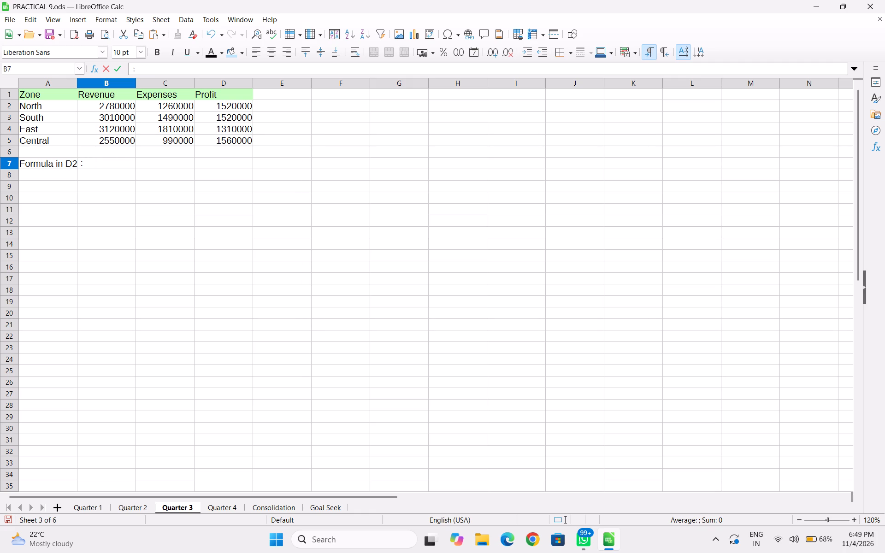
pyautogui.click(135, 165)
pyautogui.tripleClick(114, 163)
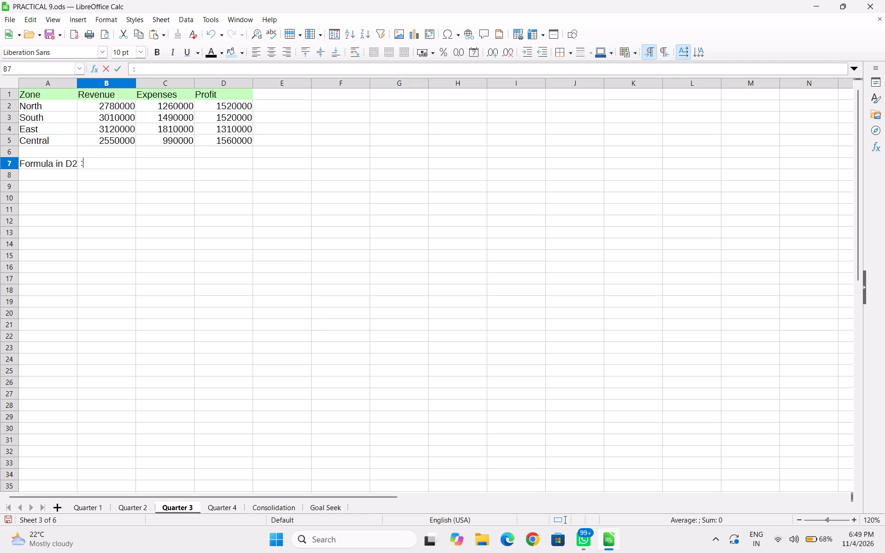
pyautogui.doubleClick(114, 163)
pyautogui.click(165, 161)
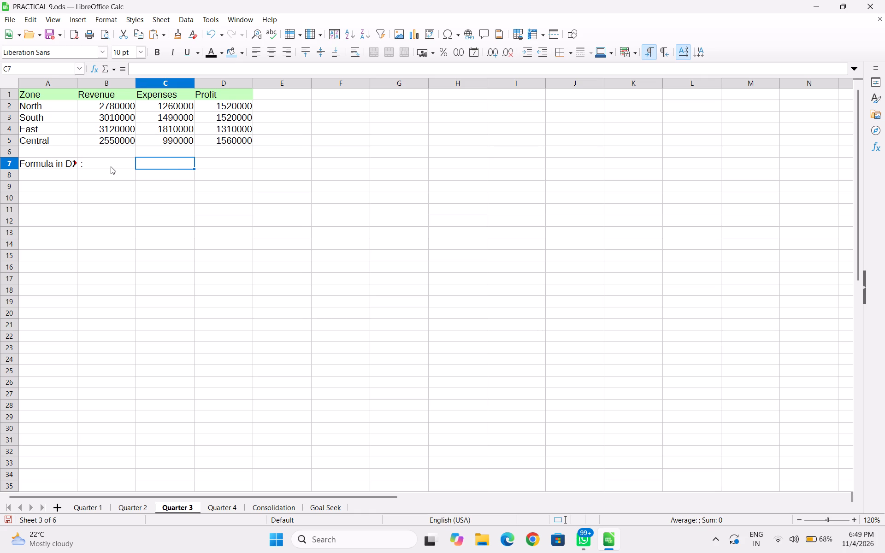
# Append a few spaces and "=(B2-C2)" after the colon in cell B7.
pyautogui.click(111, 166)
pyautogui.click(111, 166)
pyautogui.doubleClick(111, 166)
pyautogui.click(111, 166)
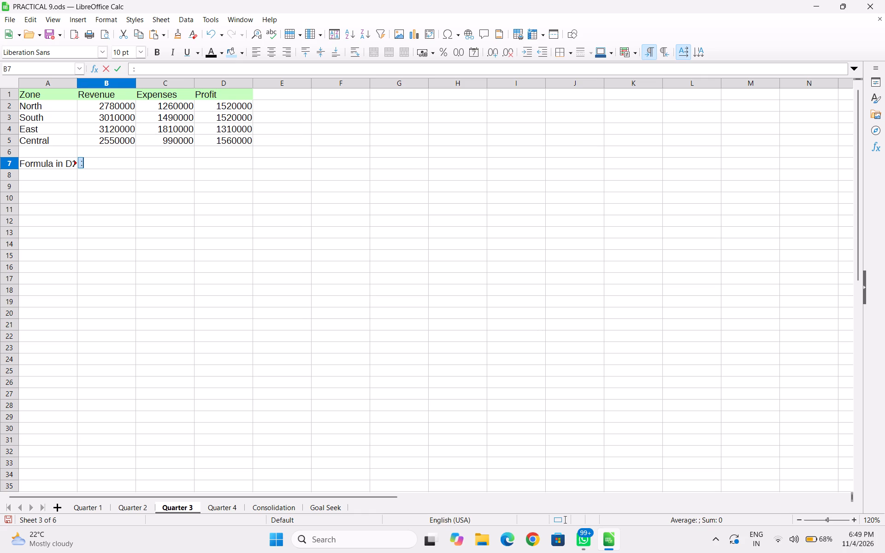
pyautogui.press('space')
pyautogui.press('space')
pyautogui.press('space')
pyautogui.press('=')
pyautogui.hotkey('shift', '(')
pyautogui.press('b')
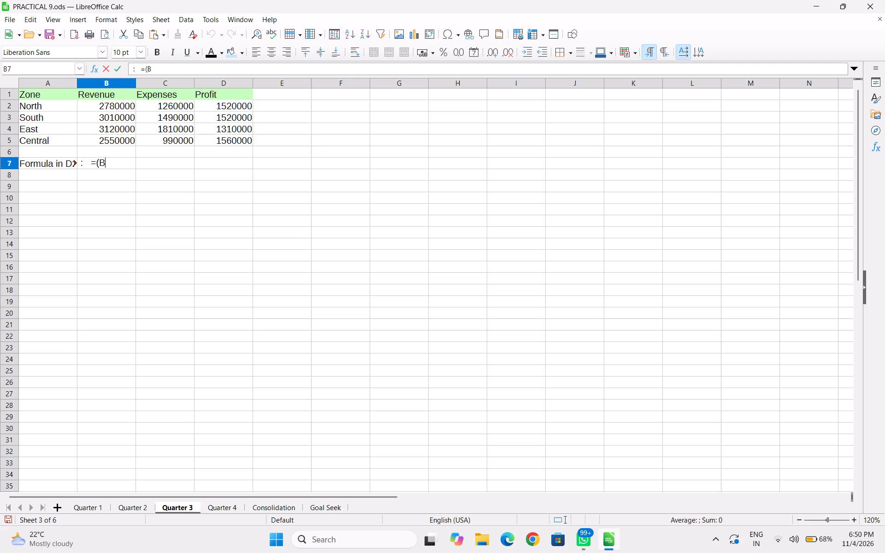
pyautogui.press('BackSpace')
pyautogui.write('B2-C2')
pyautogui.hotkey('shift', ')')
pyautogui.press('Return')
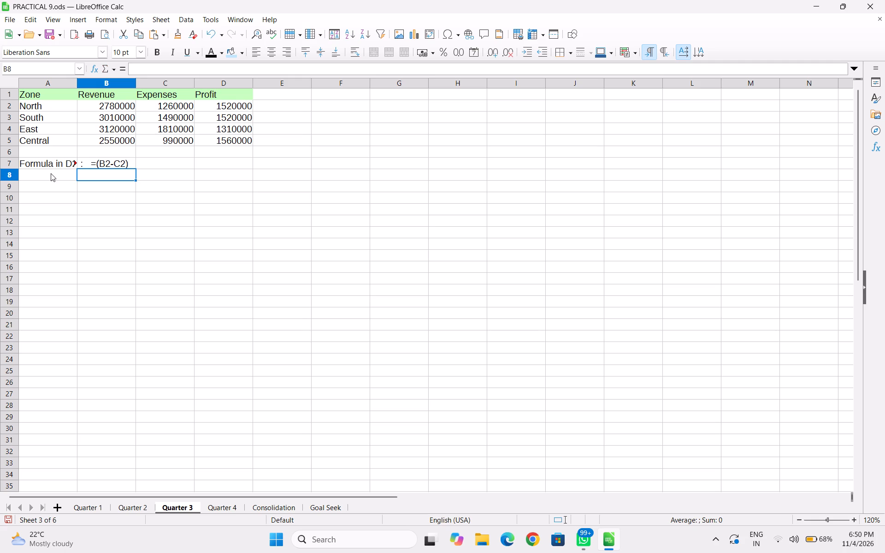
# Change "in" to "IN" in the A7 note and add two spaces before its colon.
pyautogui.click(51, 173)
pyautogui.click(74, 161)
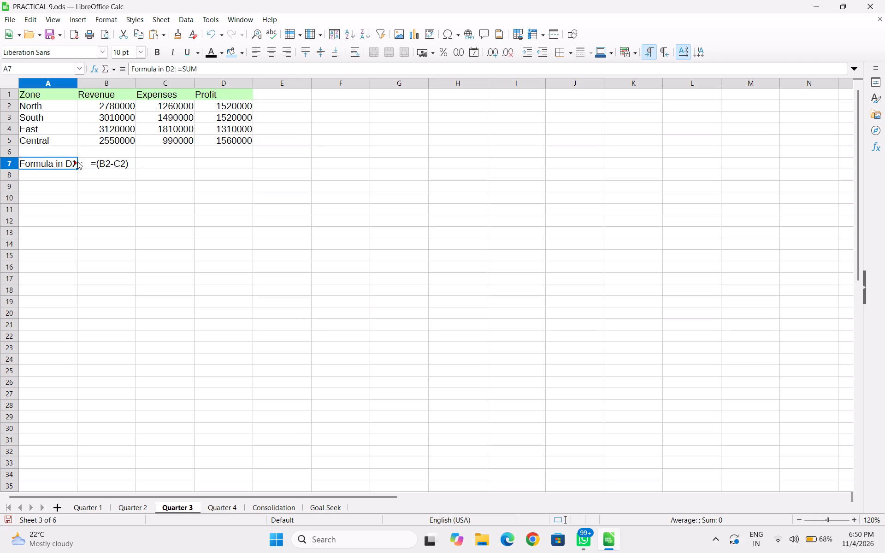
pyautogui.click(77, 149)
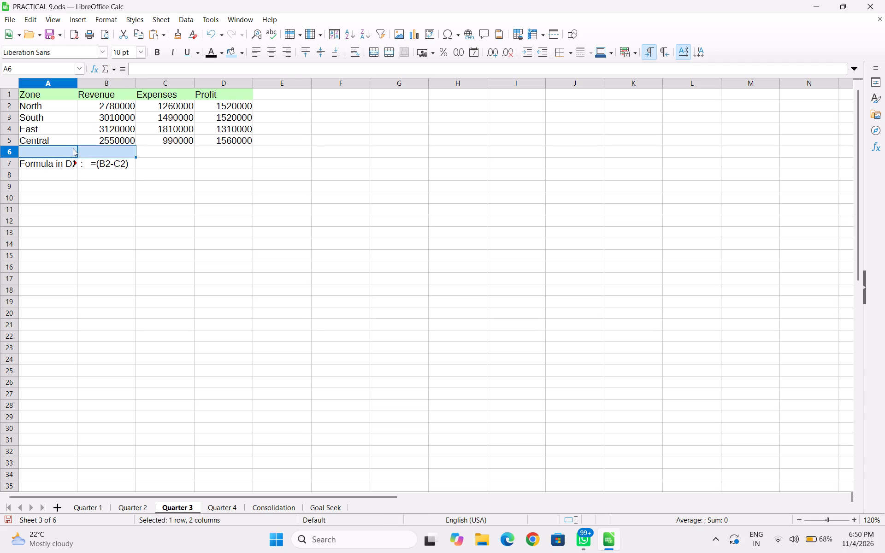
pyautogui.doubleClick(69, 161)
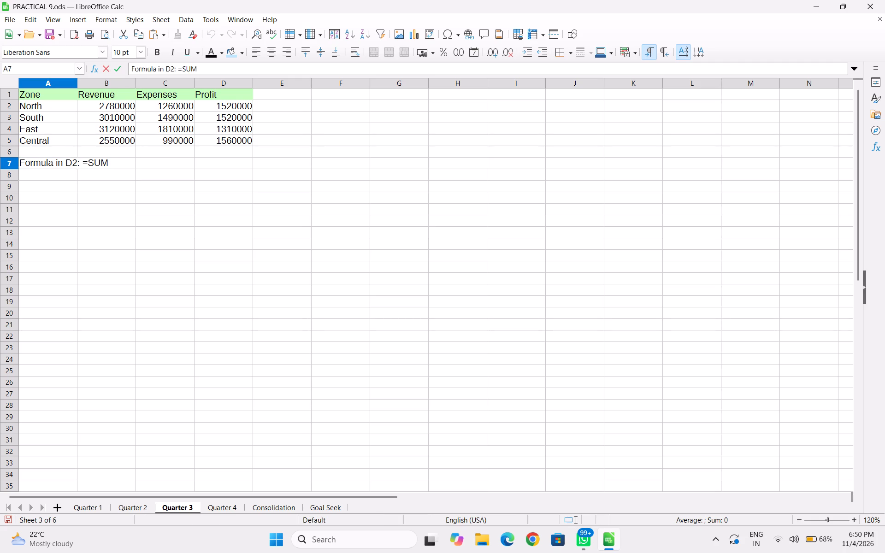
pyautogui.press('BackSpace')
pyautogui.press('BackSpace')
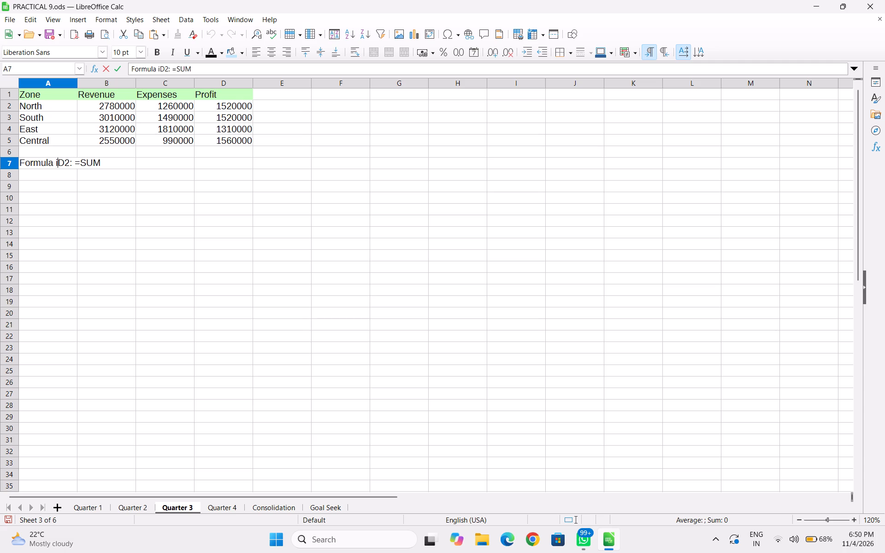
pyautogui.press('BackSpace')
pyautogui.write('IN')
pyautogui.press('space')
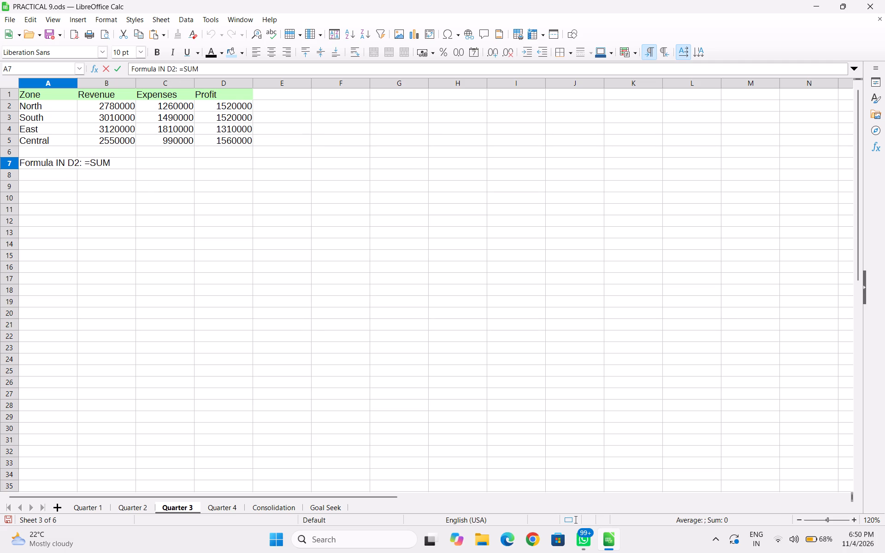
pyautogui.click(78, 165)
pyautogui.press('space')
pyautogui.press('space')
pyautogui.click(65, 172)
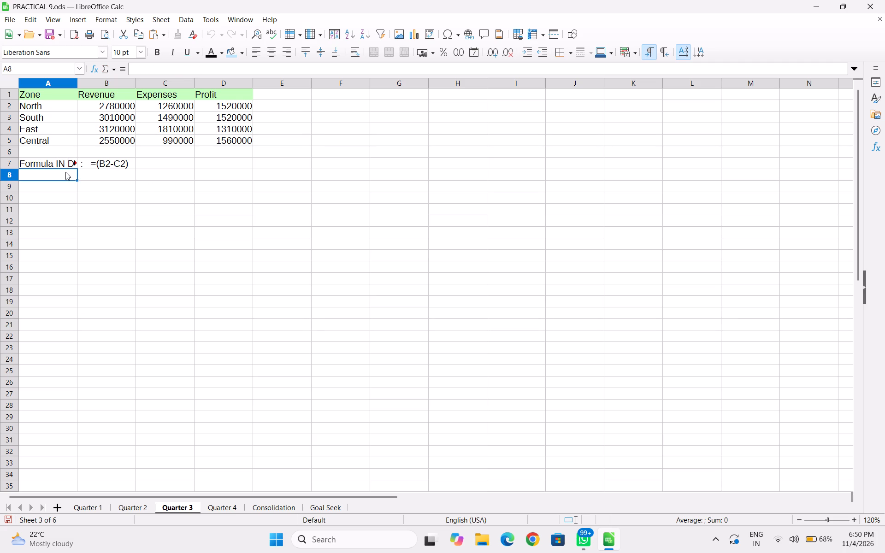
# Set the font size of the whole A7 note to 8 pt.
pyautogui.click(66, 159)
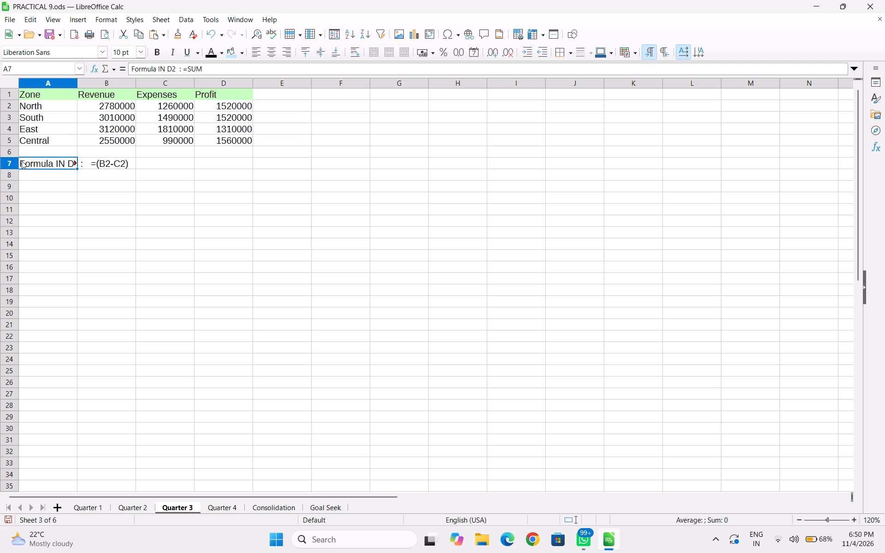
pyautogui.doubleClick(22, 161)
pyautogui.moveTo(22, 161); pyautogui.dragTo(51, 160)
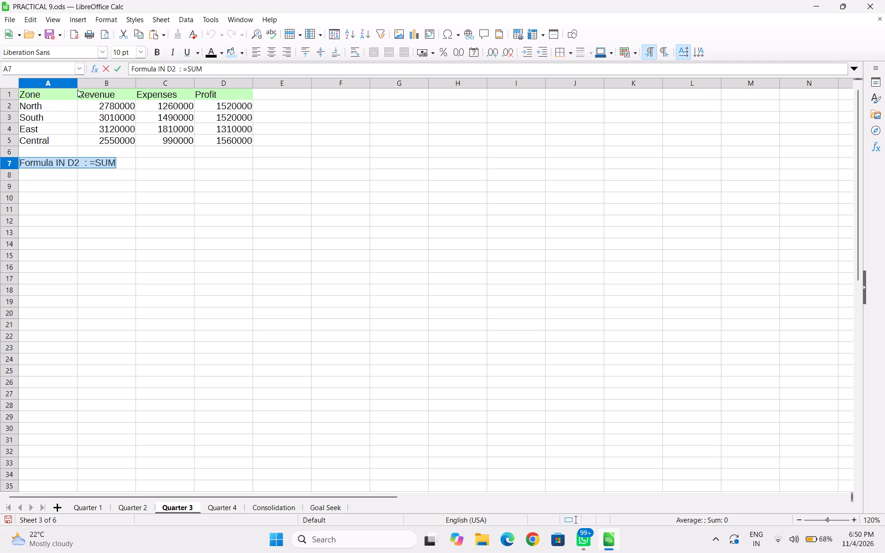
pyautogui.click(139, 51)
pyautogui.click(124, 82)
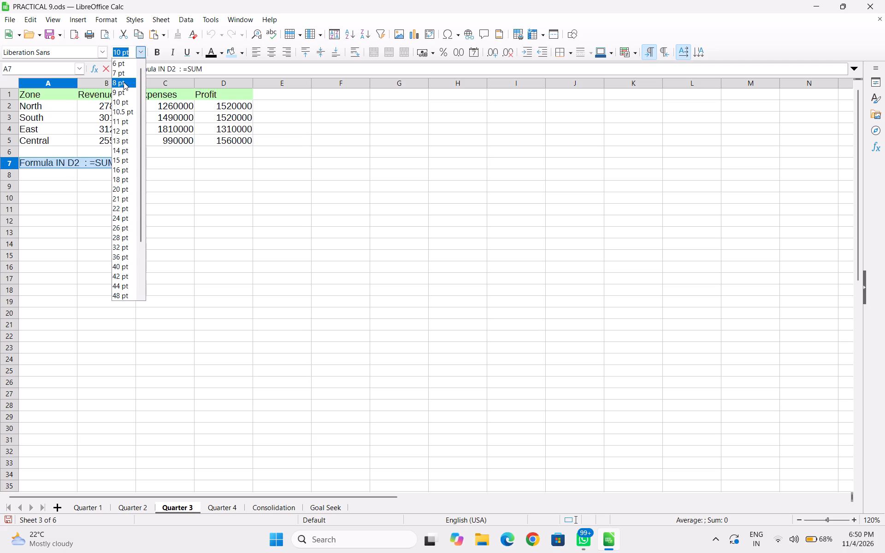
pyautogui.click(155, 166)
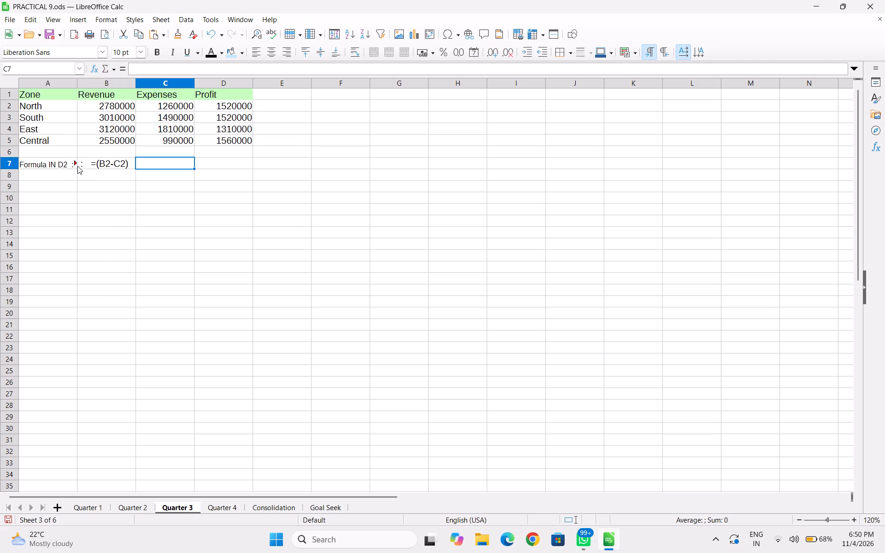
# Delete the colon before the formula text "=(B2-C2)" in cell B7.
pyautogui.doubleClick(85, 164)
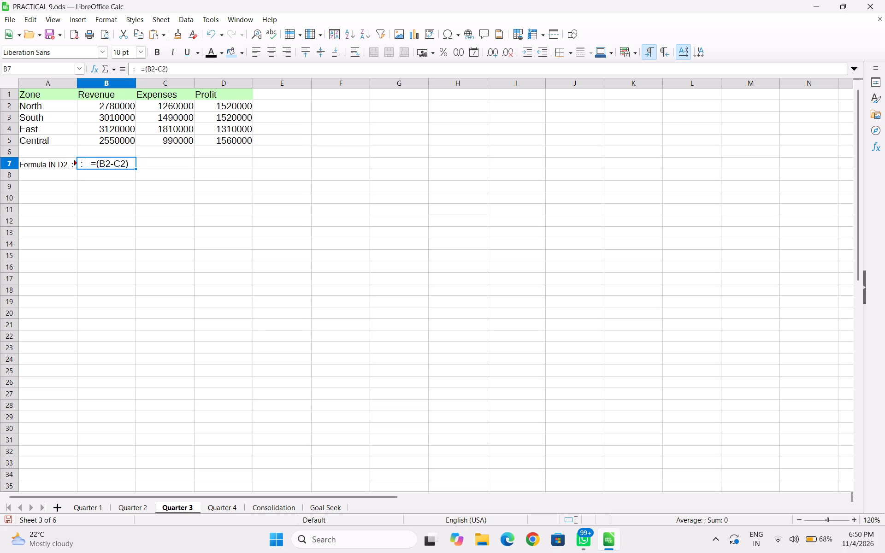
pyautogui.click(85, 164)
pyautogui.press('BackSpace')
pyautogui.press('BackSpace')
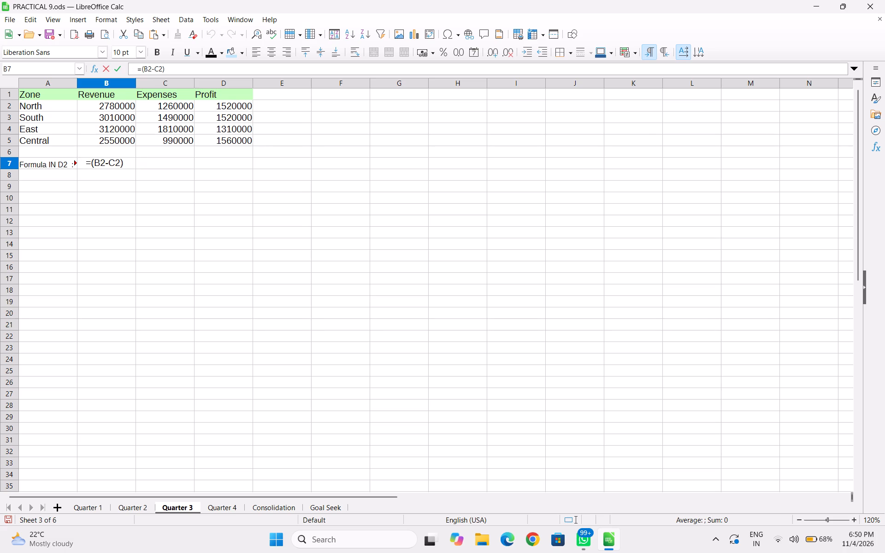
pyautogui.click(75, 202)
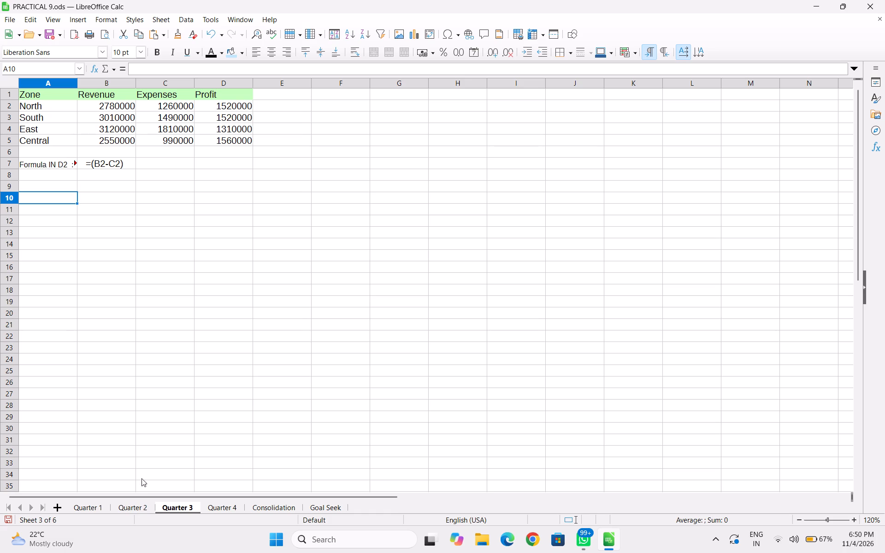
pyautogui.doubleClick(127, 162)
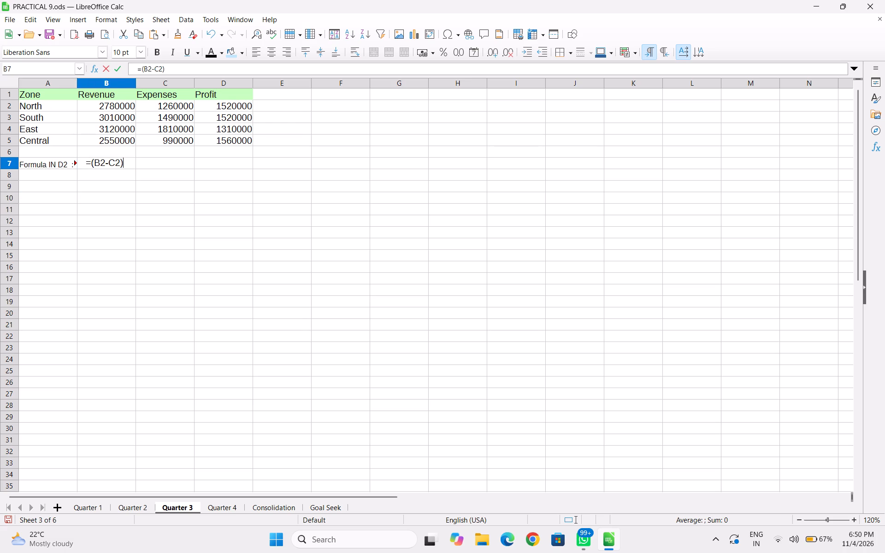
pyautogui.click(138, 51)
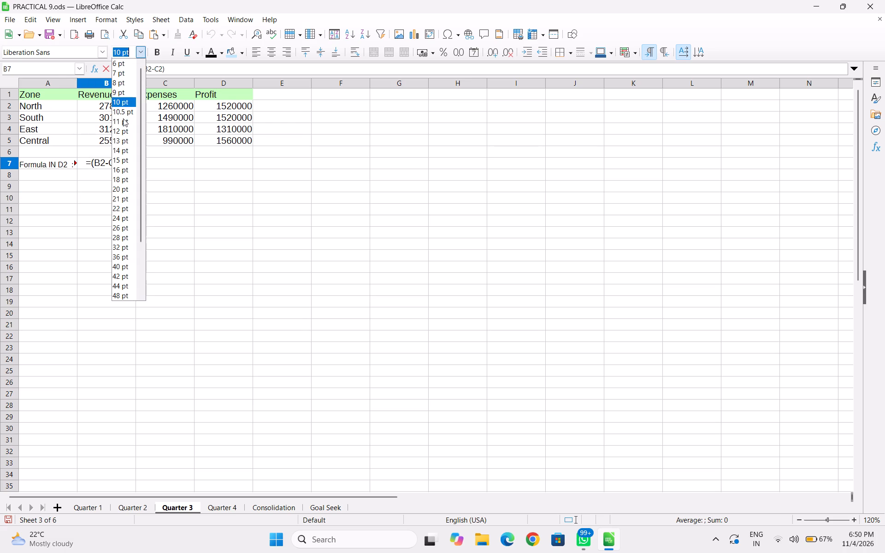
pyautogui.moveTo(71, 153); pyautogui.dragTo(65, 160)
# Reapply the 8 pt font size to the whole text of the A7 note.
pyautogui.tripleClick(65, 160)
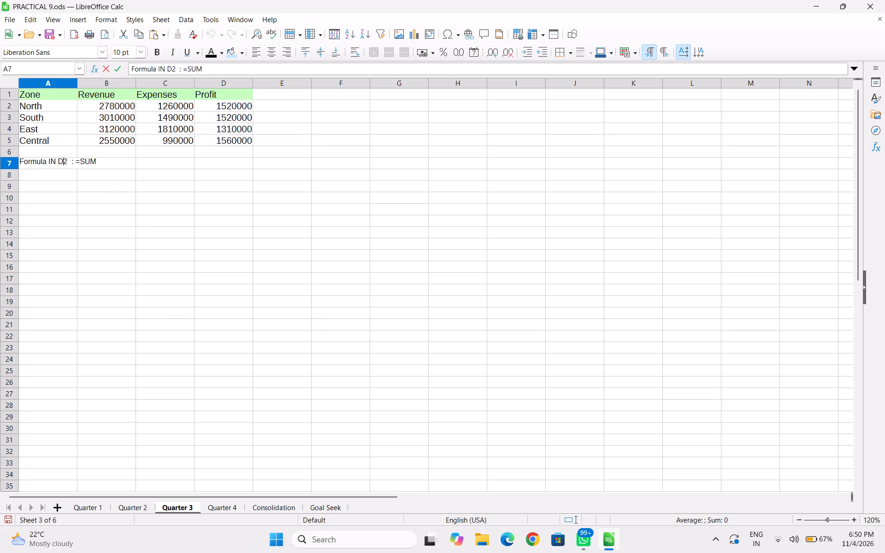
pyautogui.click(138, 51)
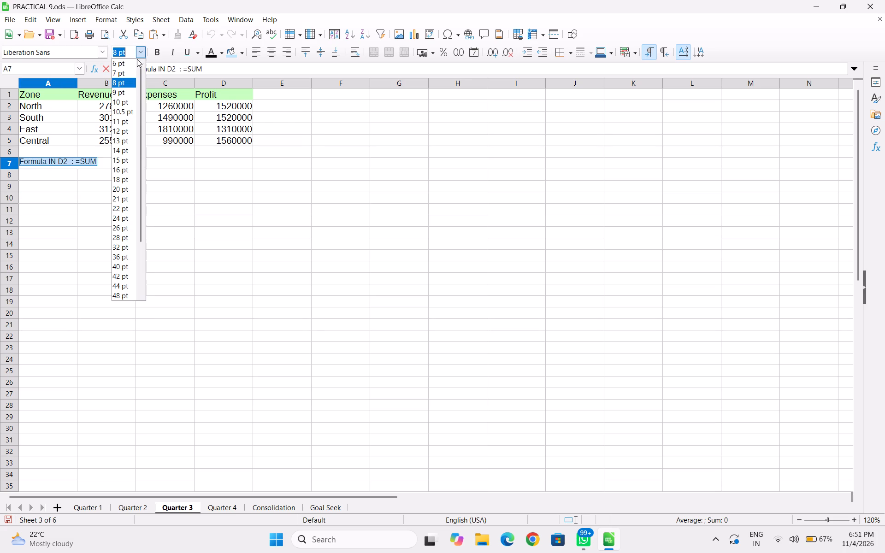
pyautogui.click(122, 81)
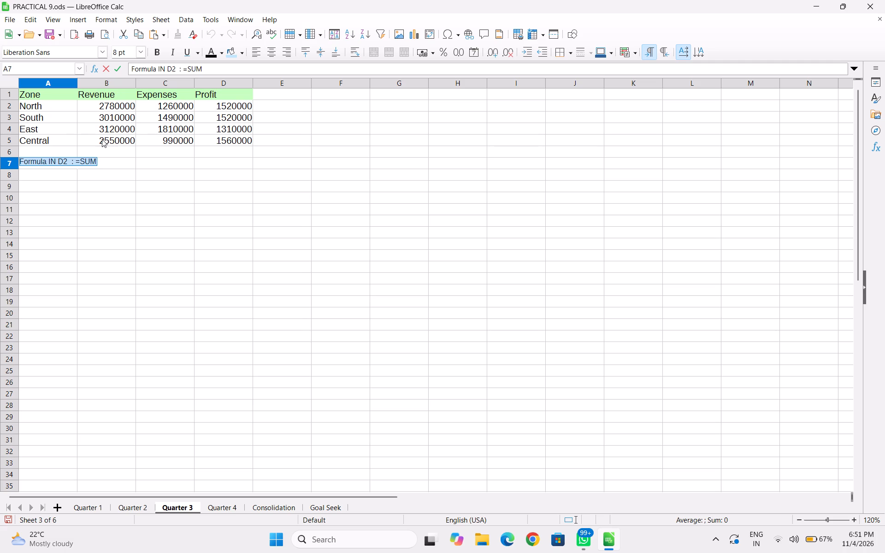
# Replace "=SUM" at the end of the A7 note with extra spaces and "=(B2-C2)".
pyautogui.click(101, 159)
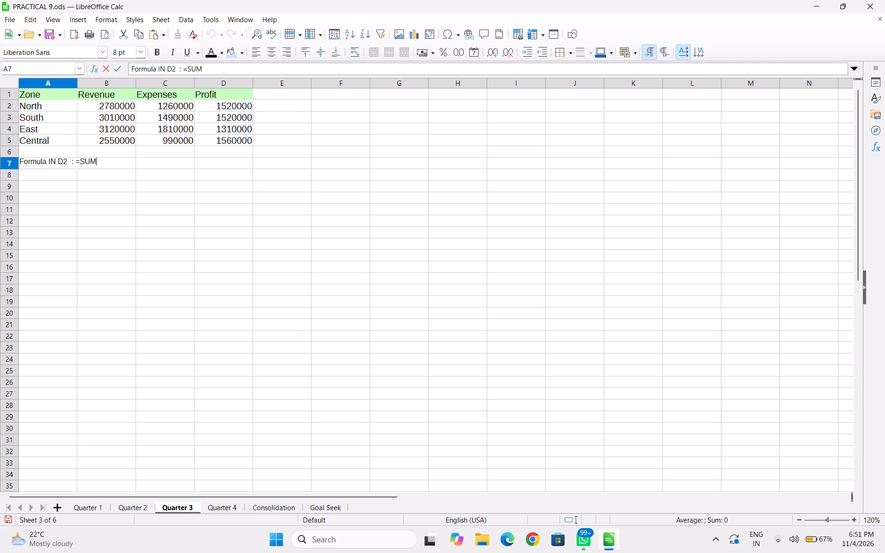
pyautogui.press('BackSpace')
pyautogui.press('BackSpace')
pyautogui.press('BackSpace')
pyautogui.press('BackSpace')
pyautogui.click(101, 159)
pyautogui.press('space')
pyautogui.press('space')
pyautogui.write('=')
pyautogui.write('(B2')
pyautogui.write('-C2')
pyautogui.hotkey('shift', ')')
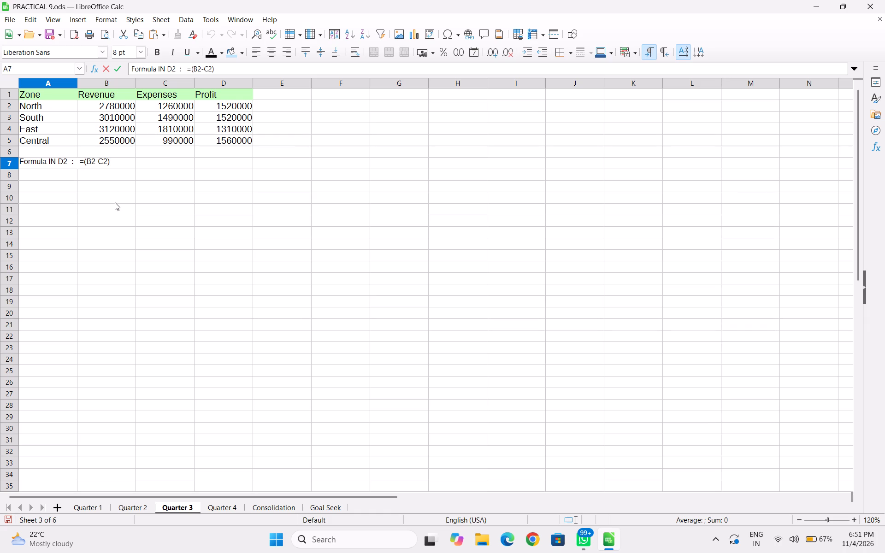
pyautogui.click(53, 177)
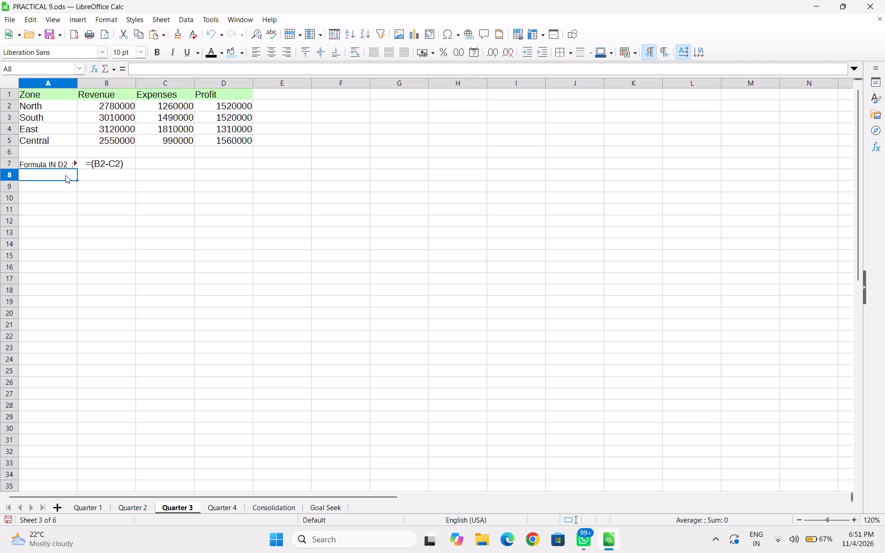
# Copy the whole "Formula IN D2 : =(B2-C2)" note from A7 on Quarter 3 into A7 on the Quarter 2 sheet.
pyautogui.doubleClick(130, 162)
pyautogui.moveTo(130, 162); pyautogui.dragTo(1, 180)
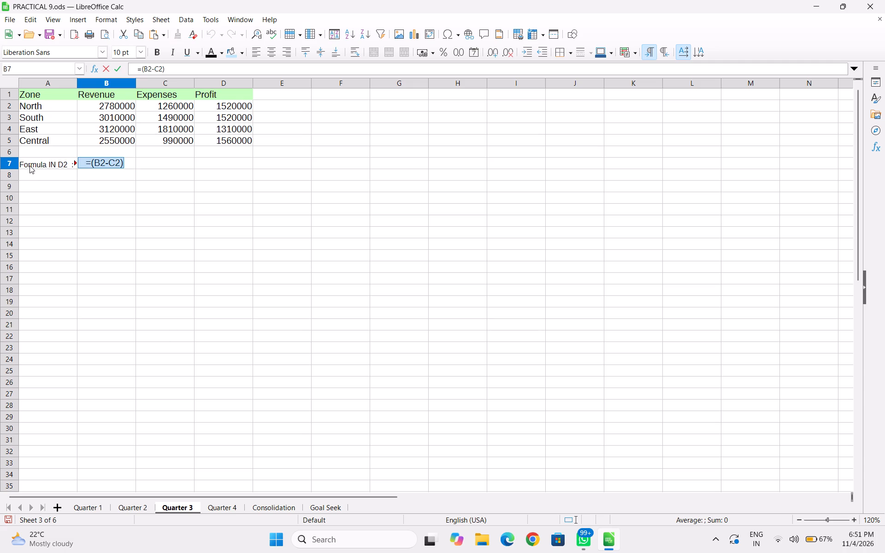
pyautogui.tripleClick(29, 165)
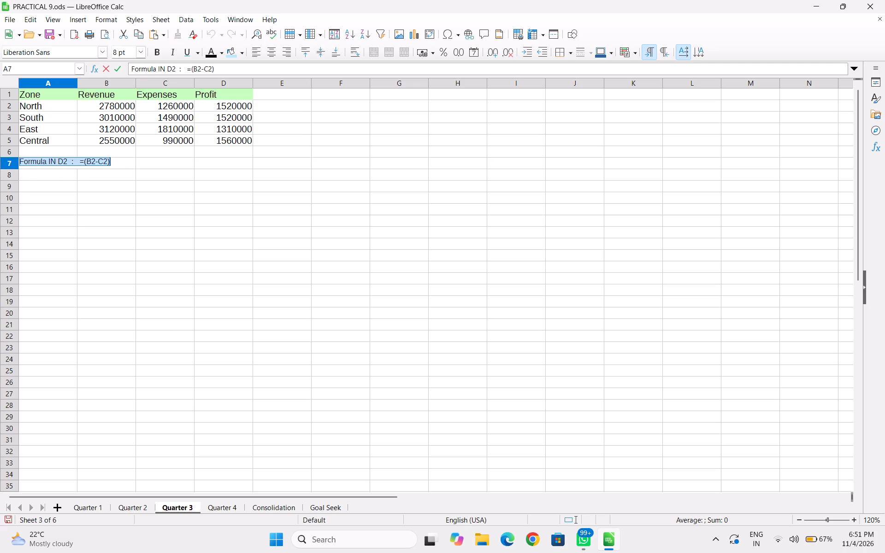
pyautogui.hotkey('ctrl', 'c')
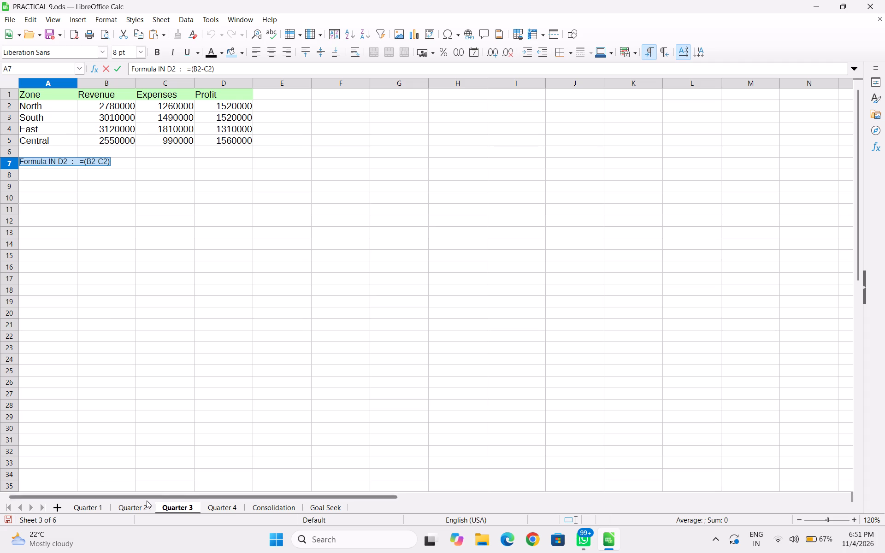
pyautogui.click(136, 512)
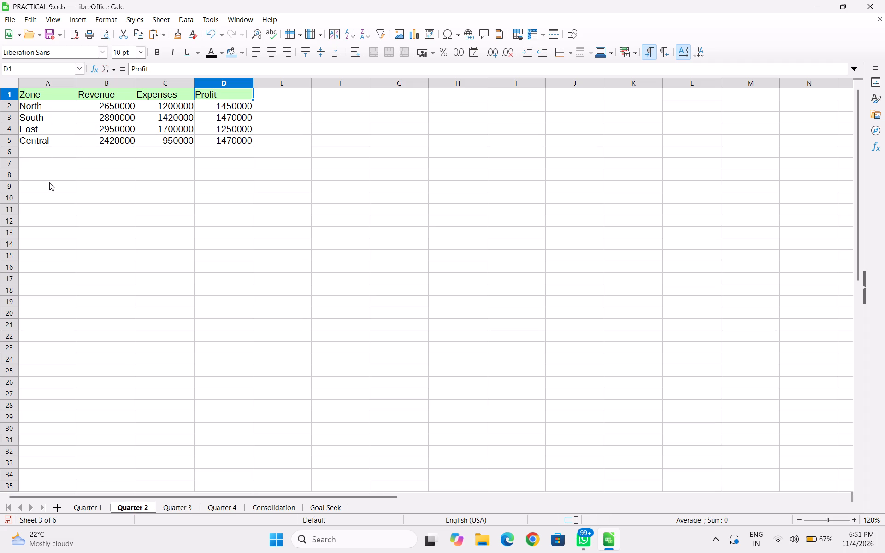
pyautogui.doubleClick(47, 163)
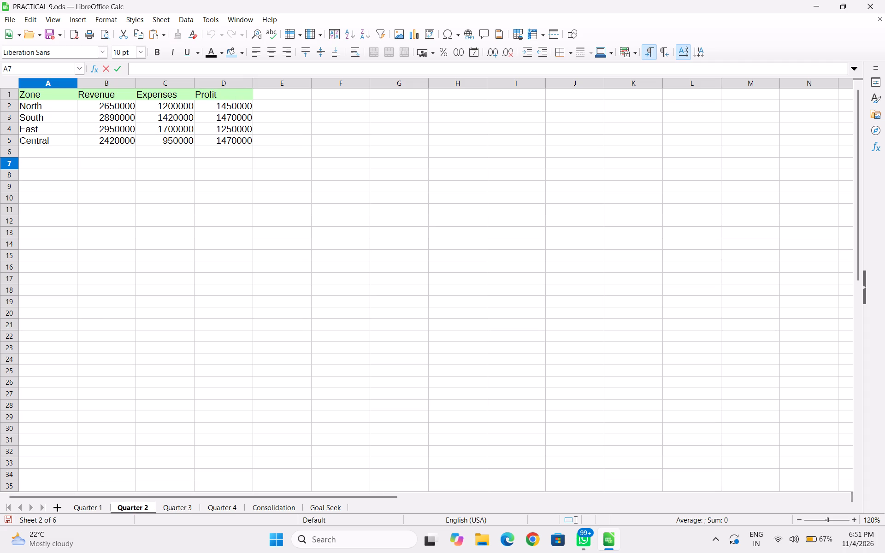
pyautogui.hotkey('ctrl', 'v')
# Paste the copied "Formula IN D2 : =(B2-C2)" note into cell A7 on the Quarter 4 sheet.
pyautogui.doubleClick(204, 503)
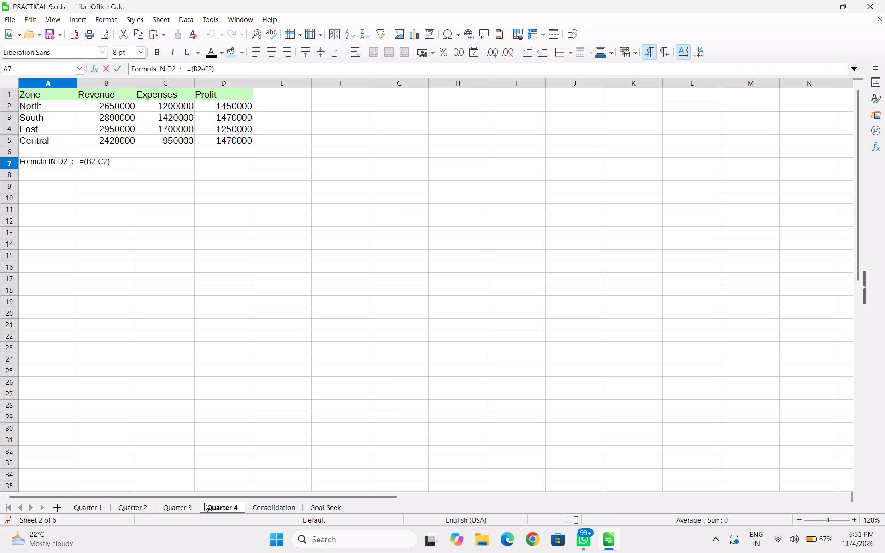
pyautogui.click(193, 292)
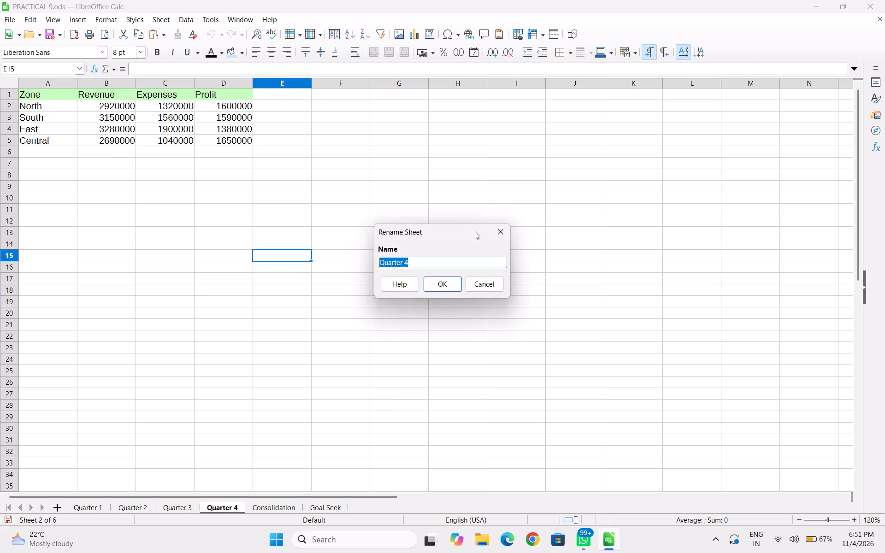
pyautogui.click(501, 229)
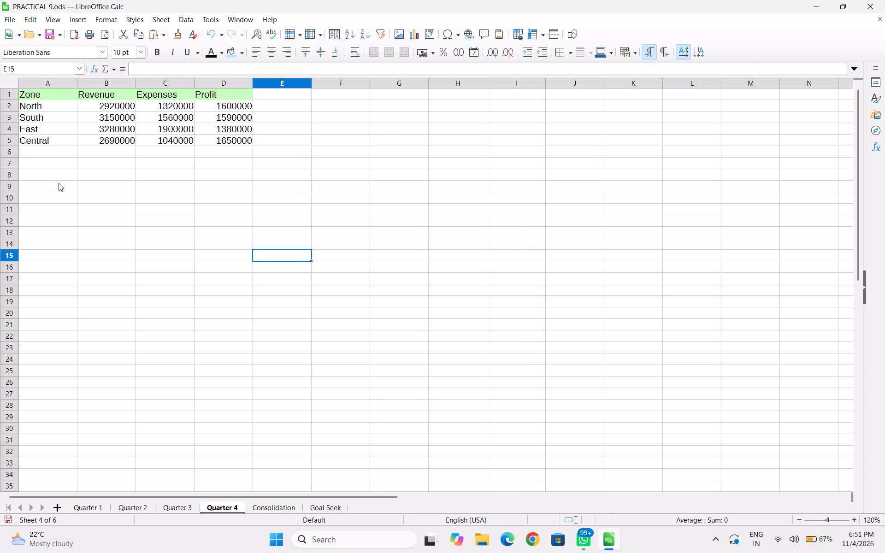
pyautogui.click(59, 183)
pyautogui.click(56, 166)
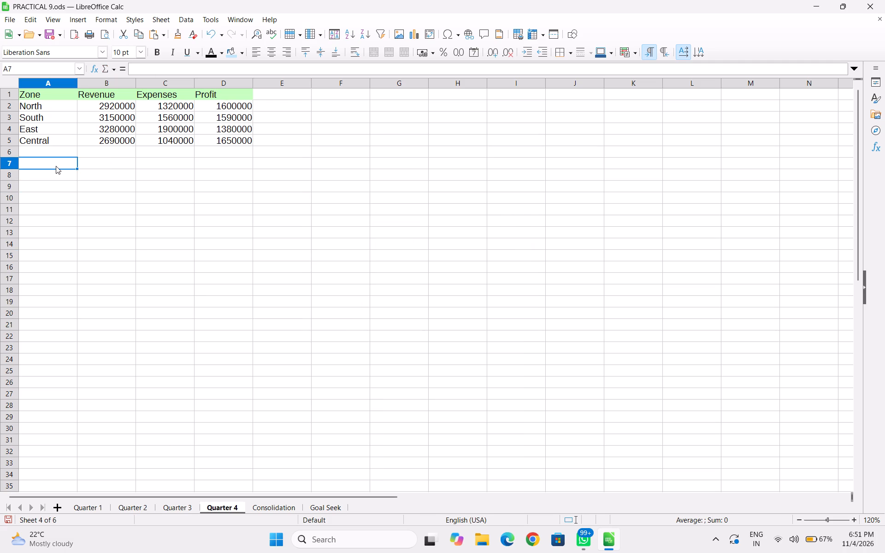
pyautogui.hotkey('ctrl', 'v')
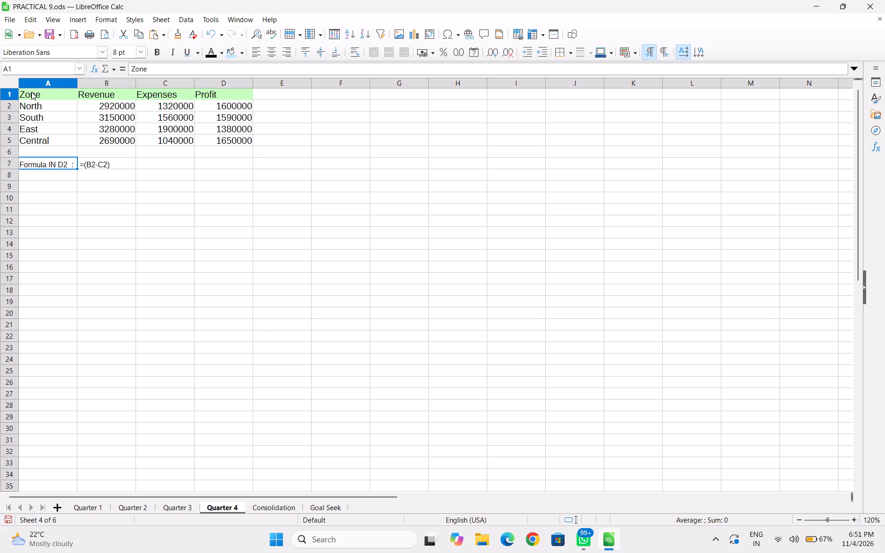
# Move the whole Quarter 4 table A1:D5 down one row to A2:D6, freeing row 1.
pyautogui.doubleClick(31, 92)
pyautogui.moveTo(31, 92); pyautogui.dragTo(149, 135)
pyautogui.click(261, 168)
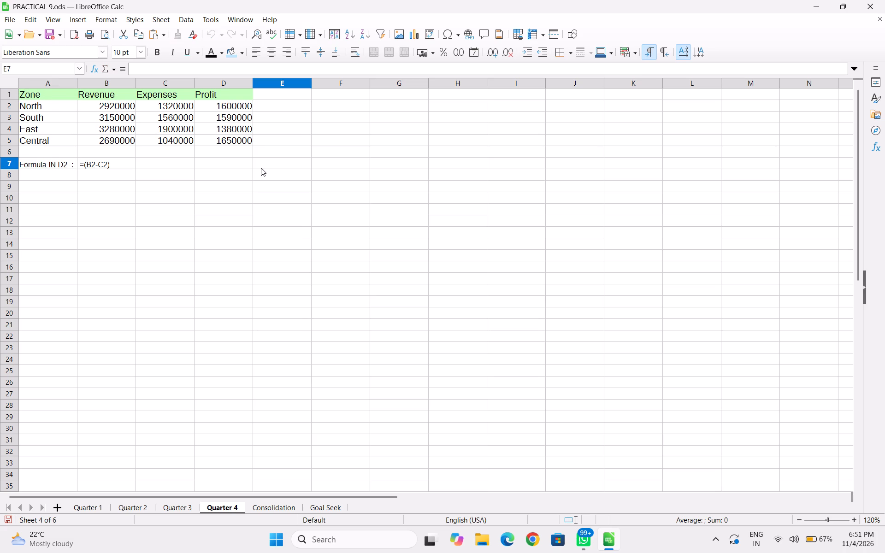
pyautogui.moveTo(61, 96); pyautogui.dragTo(236, 141)
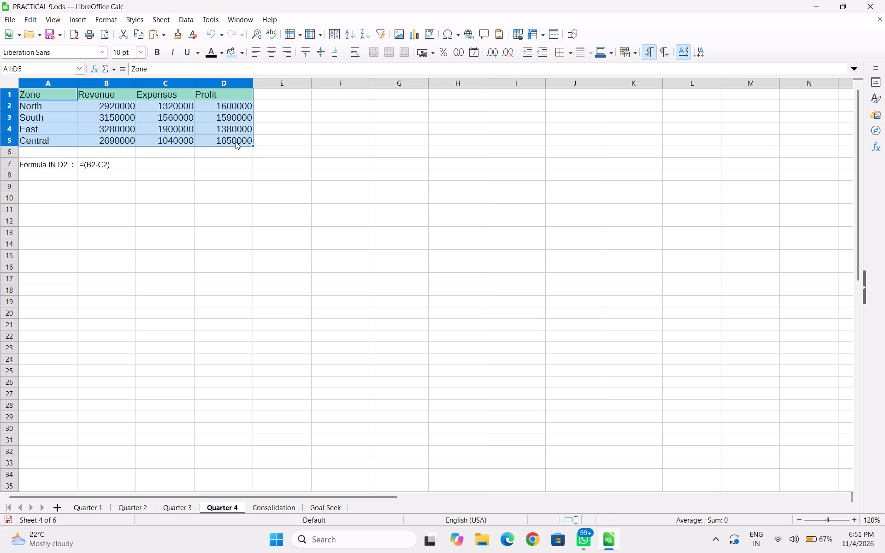
pyautogui.moveTo(236, 141); pyautogui.dragTo(237, 141)
pyautogui.moveTo(142, 86); pyautogui.dragTo(142, 93)
pyautogui.click(63, 94)
pyautogui.moveTo(63, 94); pyautogui.dragTo(146, 116)
pyautogui.click(47, 113)
pyautogui.moveTo(49, 95); pyautogui.dragTo(180, 139)
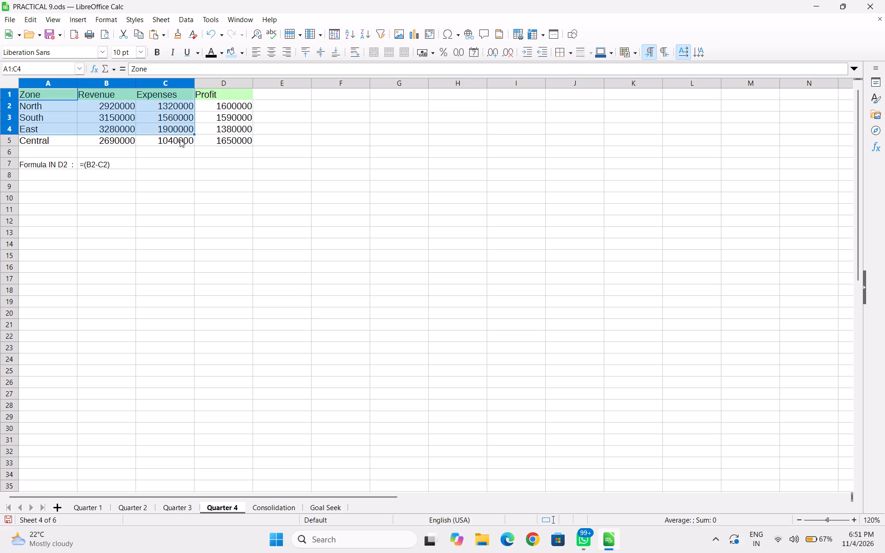
pyautogui.moveTo(180, 139); pyautogui.dragTo(215, 143)
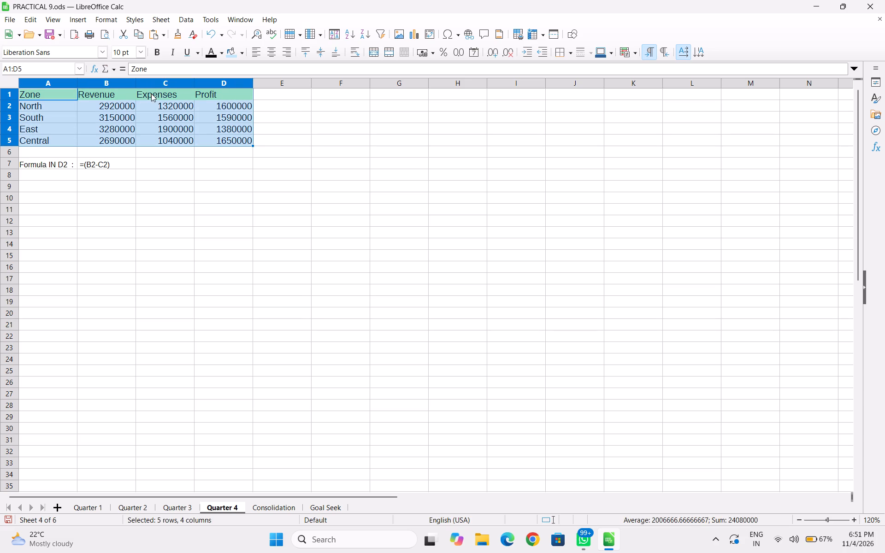
pyautogui.moveTo(151, 94); pyautogui.dragTo(149, 100)
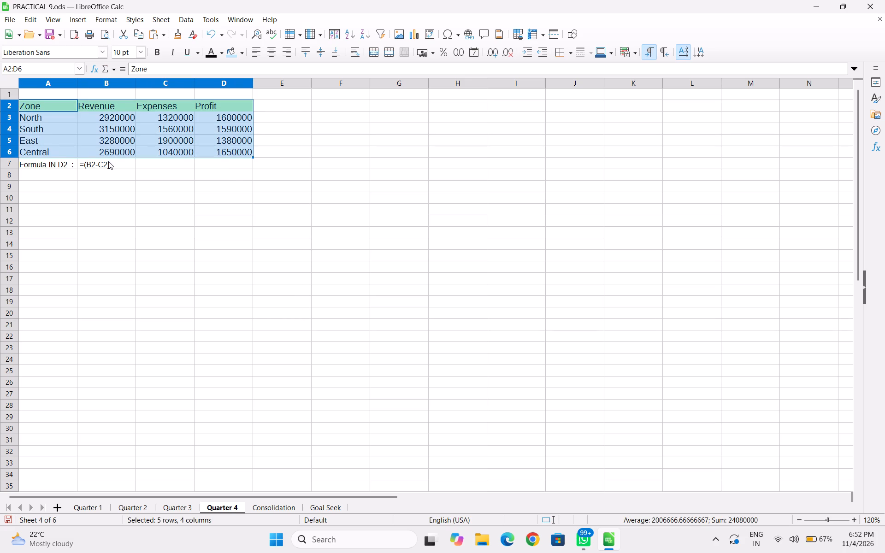
# Enter the title "QUARTER 4" in cell B1 above the Quarter 4 table.
pyautogui.click(108, 161)
pyautogui.doubleClick(103, 90)
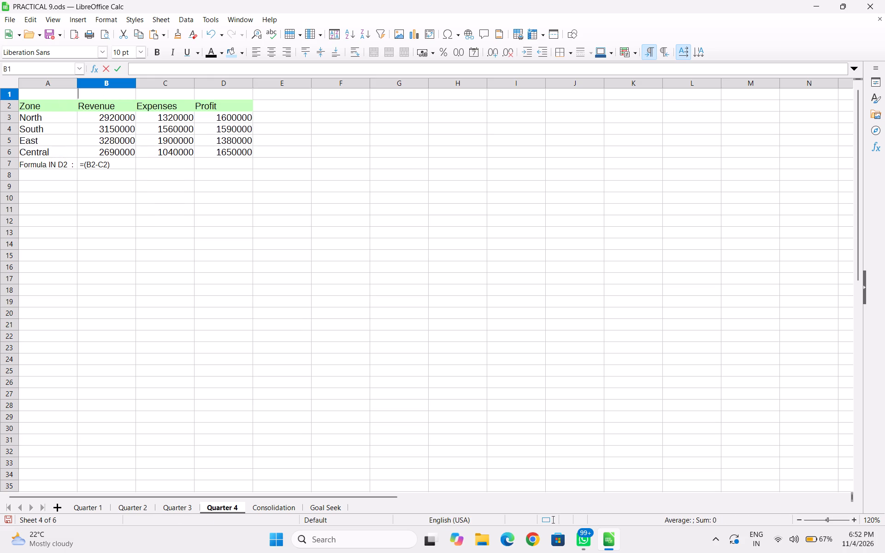
pyautogui.write('QUARTER 4')
pyautogui.press('space')
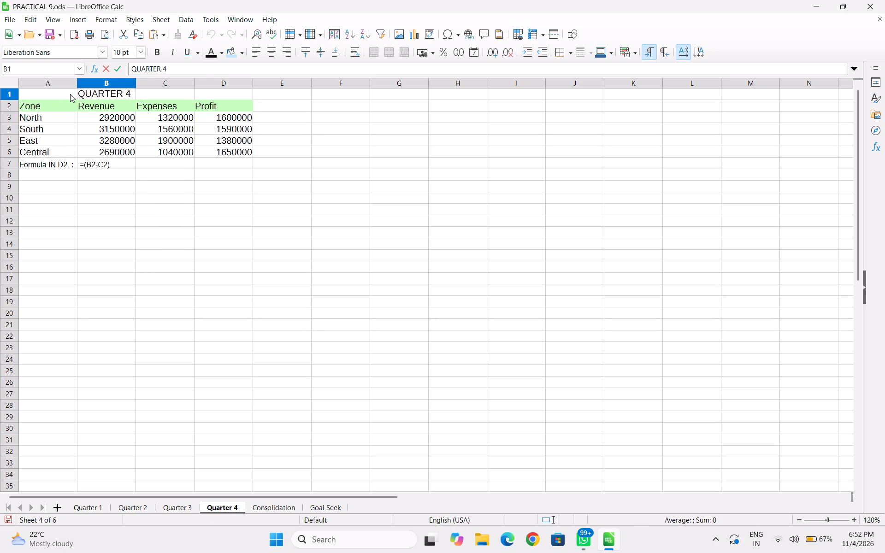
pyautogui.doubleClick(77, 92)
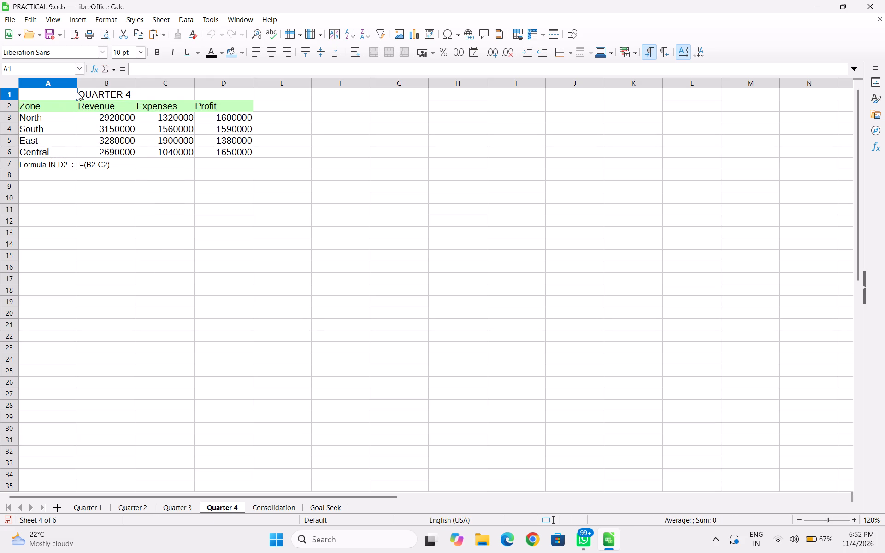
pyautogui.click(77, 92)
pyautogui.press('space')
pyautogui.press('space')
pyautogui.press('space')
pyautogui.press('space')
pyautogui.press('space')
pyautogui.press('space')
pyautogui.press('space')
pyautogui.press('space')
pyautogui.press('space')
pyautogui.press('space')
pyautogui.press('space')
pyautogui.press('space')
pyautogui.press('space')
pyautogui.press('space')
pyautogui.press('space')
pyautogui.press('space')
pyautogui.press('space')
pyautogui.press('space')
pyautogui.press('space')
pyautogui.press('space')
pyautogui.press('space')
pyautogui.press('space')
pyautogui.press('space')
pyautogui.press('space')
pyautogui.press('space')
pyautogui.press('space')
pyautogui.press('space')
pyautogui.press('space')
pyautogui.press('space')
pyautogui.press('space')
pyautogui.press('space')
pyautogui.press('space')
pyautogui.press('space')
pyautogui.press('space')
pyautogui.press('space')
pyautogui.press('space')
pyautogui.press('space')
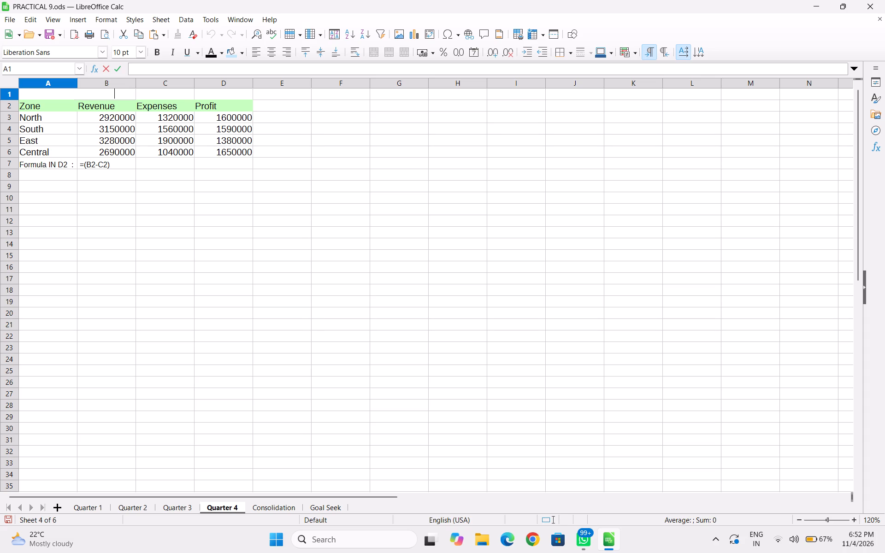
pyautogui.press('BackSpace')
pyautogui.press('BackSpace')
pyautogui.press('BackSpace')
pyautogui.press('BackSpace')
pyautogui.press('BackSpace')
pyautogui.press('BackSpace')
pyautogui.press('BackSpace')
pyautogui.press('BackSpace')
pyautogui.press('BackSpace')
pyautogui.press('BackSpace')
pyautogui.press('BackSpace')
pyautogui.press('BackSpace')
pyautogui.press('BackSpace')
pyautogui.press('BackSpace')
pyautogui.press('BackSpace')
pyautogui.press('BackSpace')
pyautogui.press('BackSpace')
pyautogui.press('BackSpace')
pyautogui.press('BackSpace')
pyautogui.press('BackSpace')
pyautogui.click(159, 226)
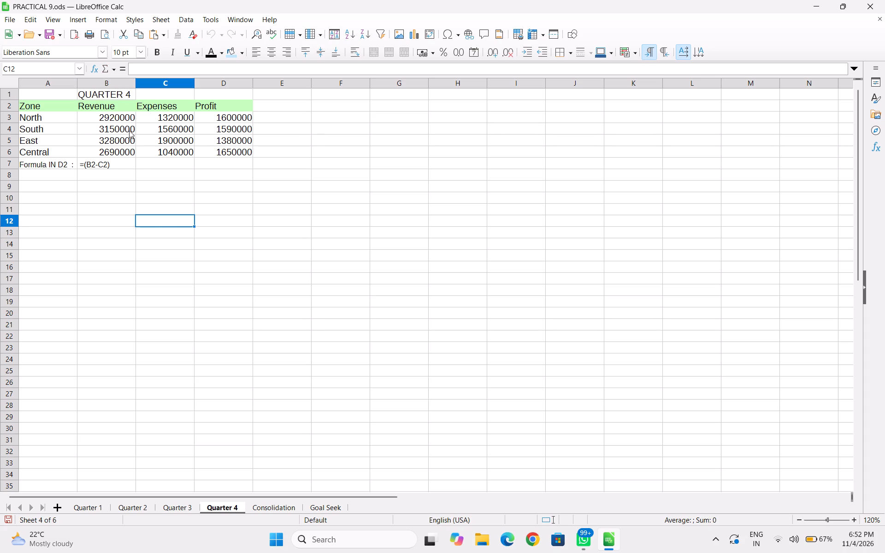
# Insert nine spaces before the "QUARTER 4" title in B1 to shift it towards the table's centre.
pyautogui.doubleClick(80, 92)
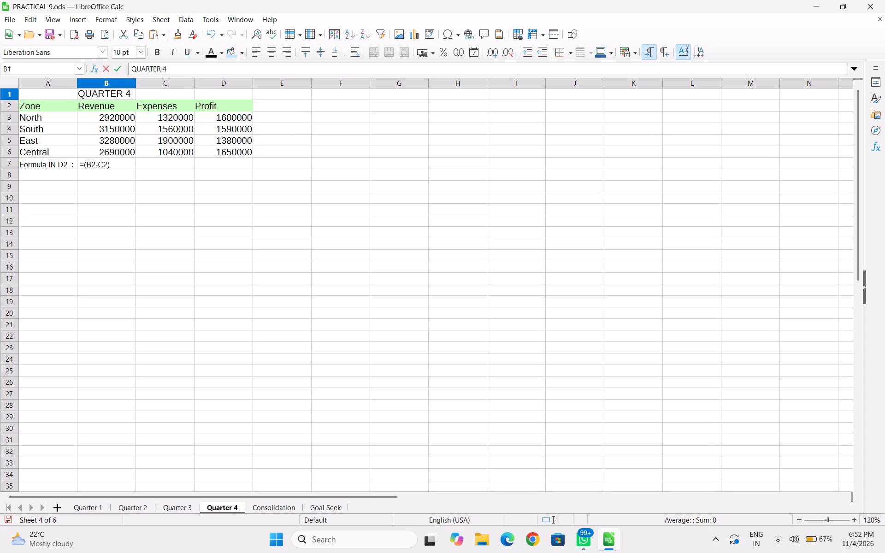
pyautogui.click(80, 92)
pyautogui.press('space')
pyautogui.press('space')
pyautogui.press('space')
pyautogui.press('space')
pyautogui.press('space')
pyautogui.press('space')
pyautogui.press('space')
pyautogui.press('space')
pyautogui.press('space')
# Make the "QUARTER 4" title text in cell B1 bold.
pyautogui.moveTo(157, 95); pyautogui.dragTo(88, 99)
pyautogui.click(159, 55)
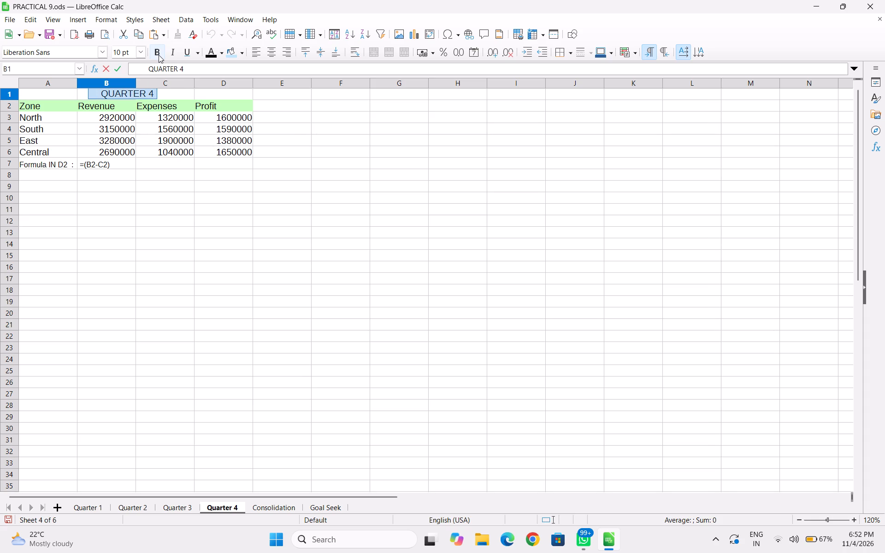
# Fill the title row A1:D1 with a light green theme colour one shade darker than the header row.
pyautogui.click(212, 94)
pyautogui.moveTo(212, 94); pyautogui.dragTo(138, 95)
pyautogui.doubleClick(218, 84)
pyautogui.moveTo(218, 84); pyautogui.dragTo(186, 89)
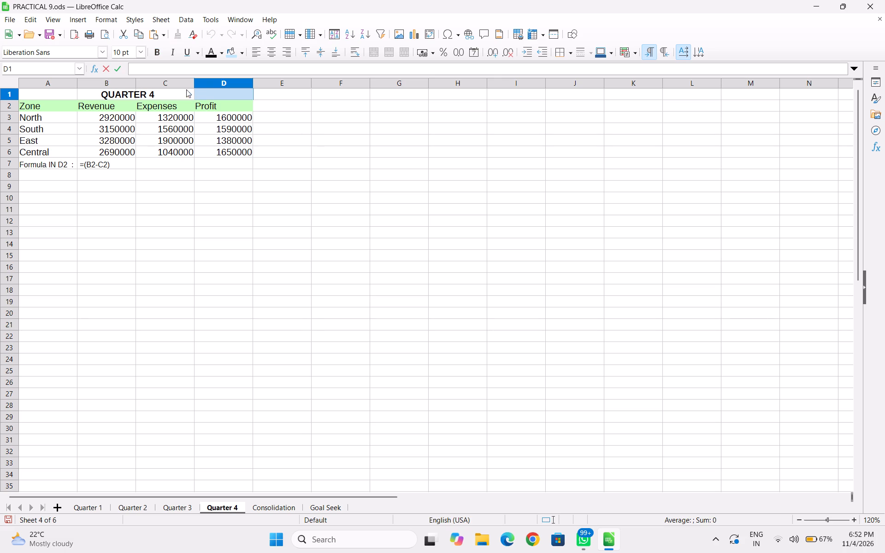
pyautogui.moveTo(186, 89); pyautogui.dragTo(141, 85)
pyautogui.click(59, 91)
pyautogui.moveTo(59, 91); pyautogui.dragTo(122, 94)
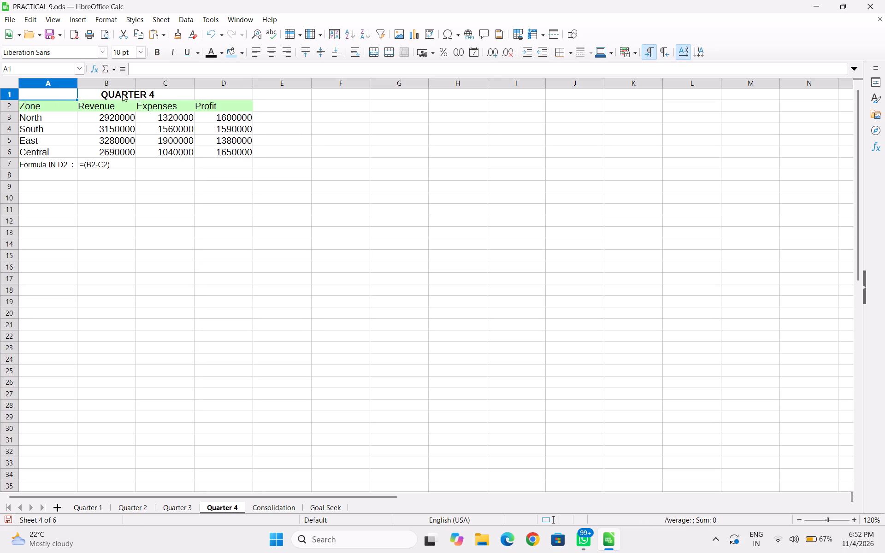
pyautogui.moveTo(122, 94); pyautogui.dragTo(167, 92)
pyautogui.click(167, 92)
pyautogui.moveTo(167, 92); pyautogui.dragTo(99, 86)
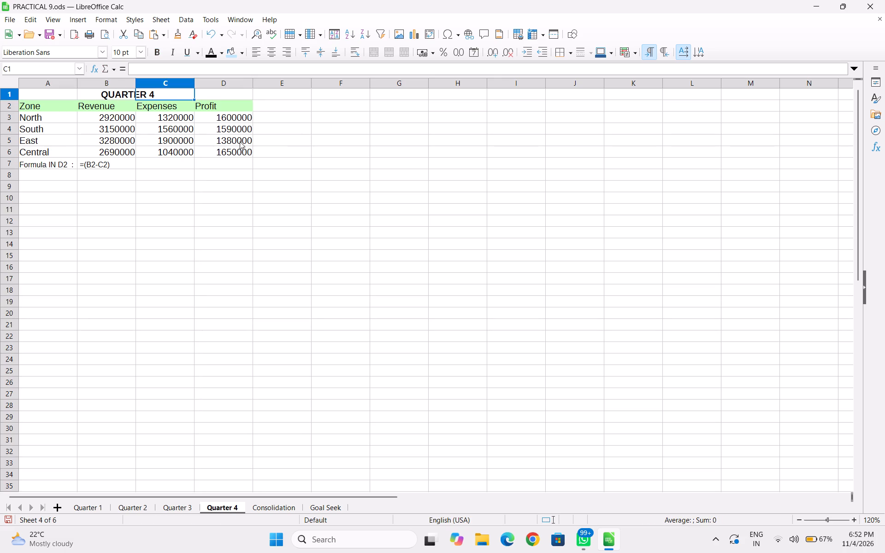
pyautogui.click(308, 199)
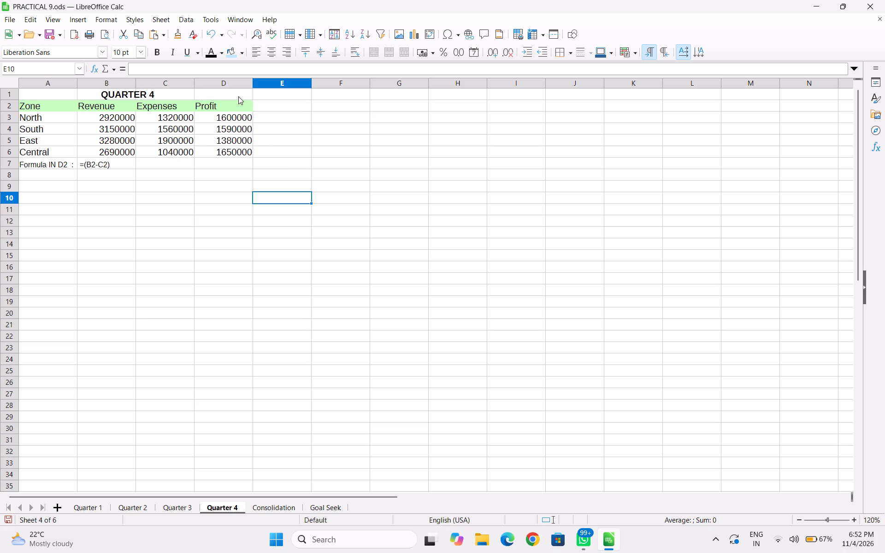
pyautogui.moveTo(238, 96); pyautogui.dragTo(64, 85)
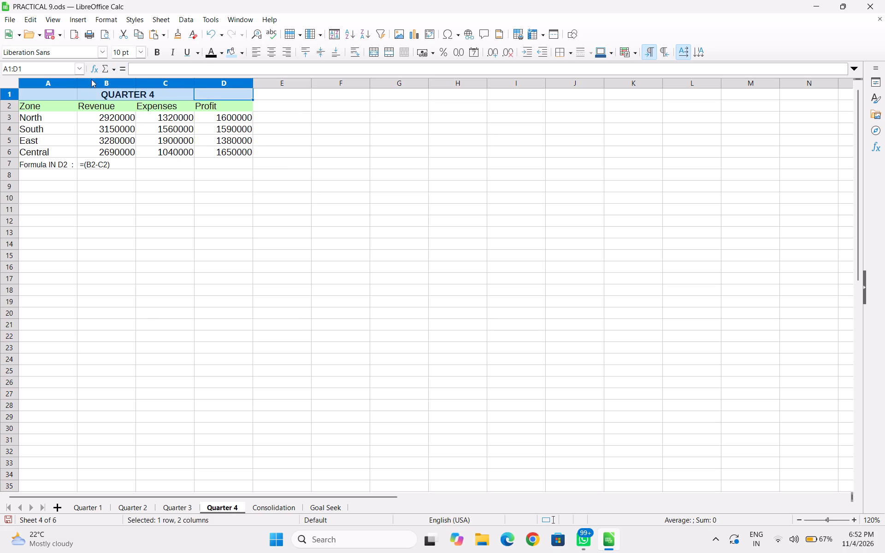
pyautogui.click(245, 54)
pyautogui.click(244, 53)
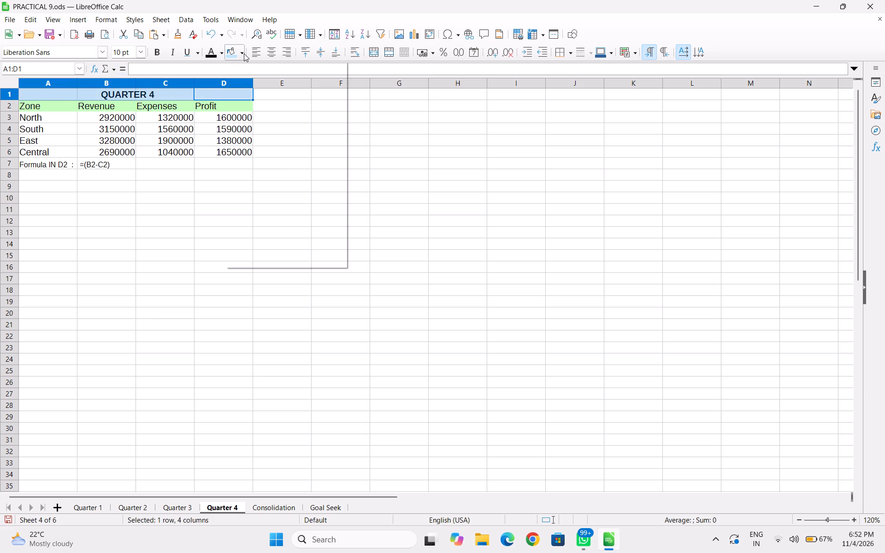
pyautogui.click(271, 138)
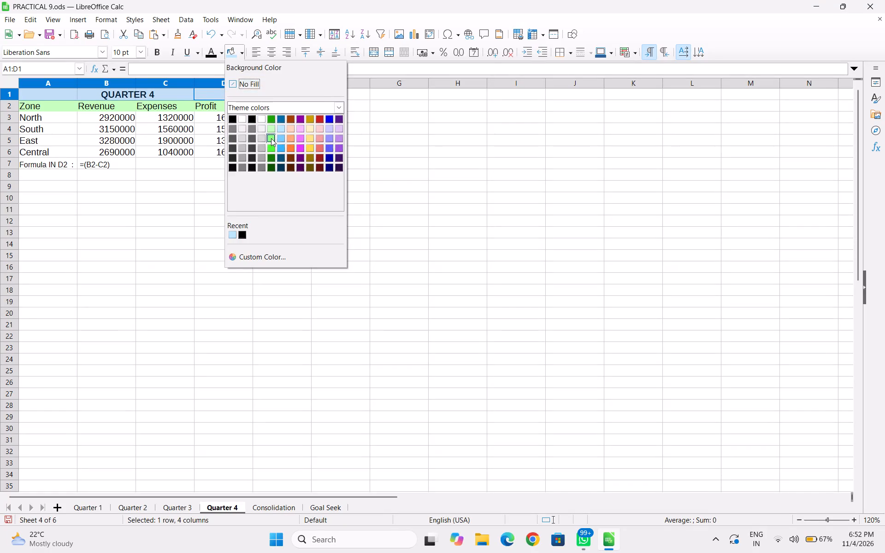
pyautogui.click(253, 203)
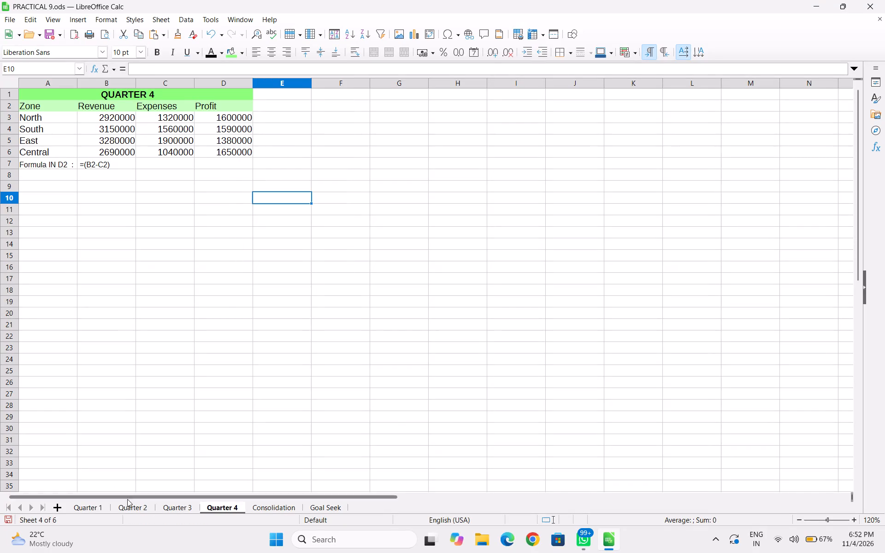
# Move the table A1:D5 on the Quarter 1 sheet down one row to free row 1.
pyautogui.click(93, 508)
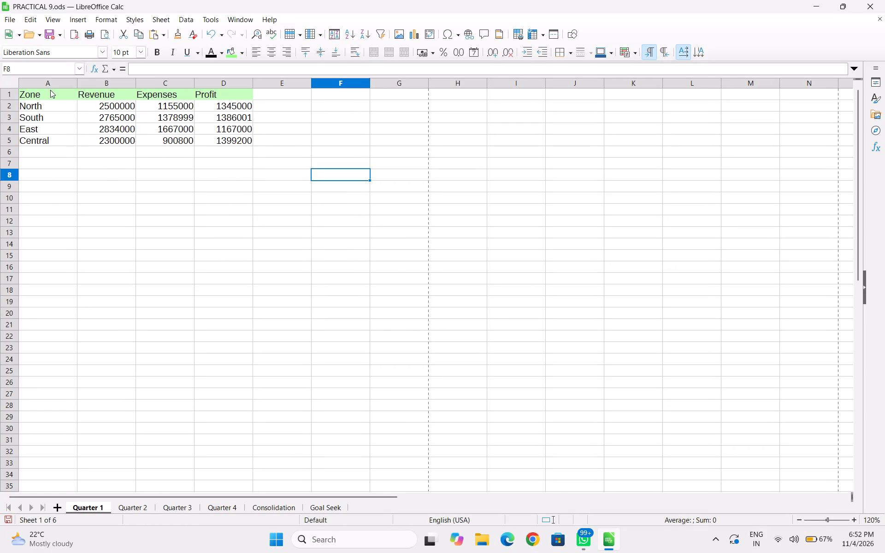
pyautogui.moveTo(50, 90); pyautogui.dragTo(231, 143)
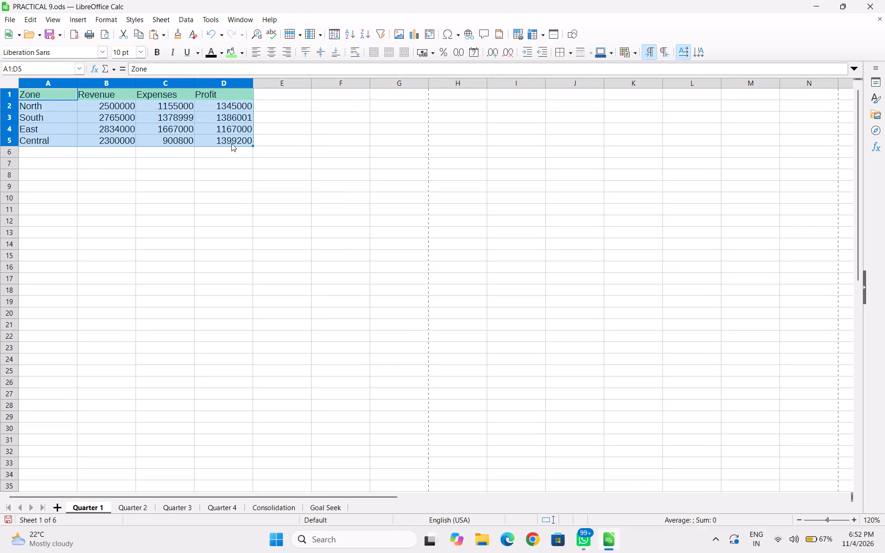
pyautogui.moveTo(177, 94); pyautogui.dragTo(174, 107)
# Enter the title "QUARTER 1" with four leading spaces in cell B1 above the table.
pyautogui.doubleClick(128, 91)
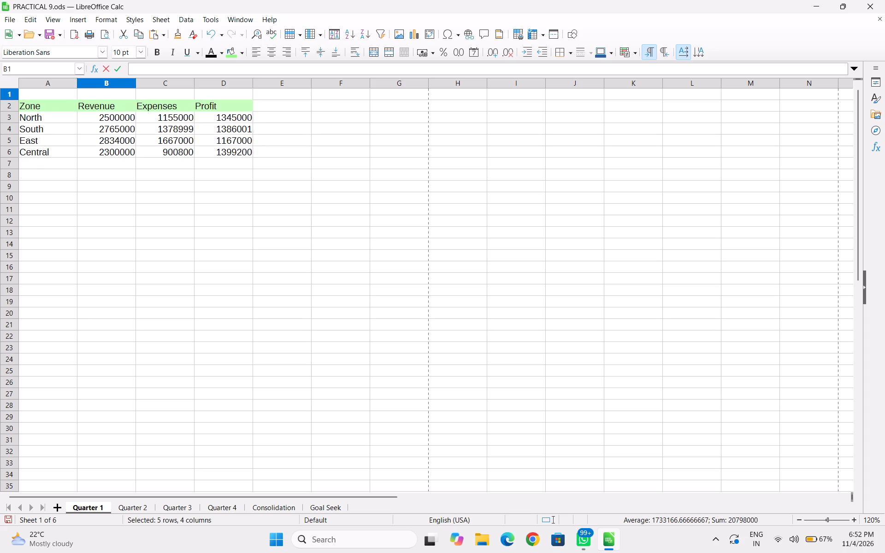
pyautogui.press('space')
pyautogui.press('space')
pyautogui.press('space')
pyautogui.press('space')
pyautogui.write('QUARTER 1')
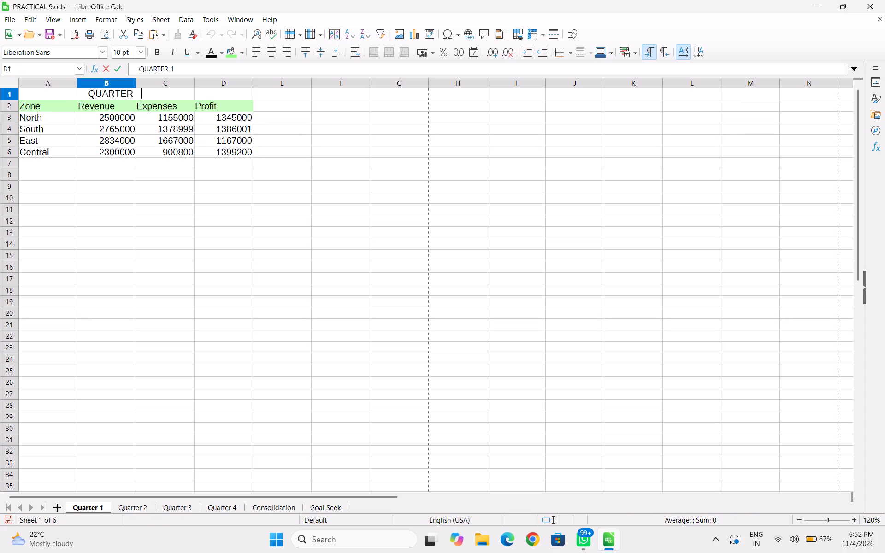
# Make the "QUARTER 1" title bold and fill A1:D1 with the light green Accent 1, 60% Lighter.
pyautogui.moveTo(162, 94); pyautogui.dragTo(79, 99)
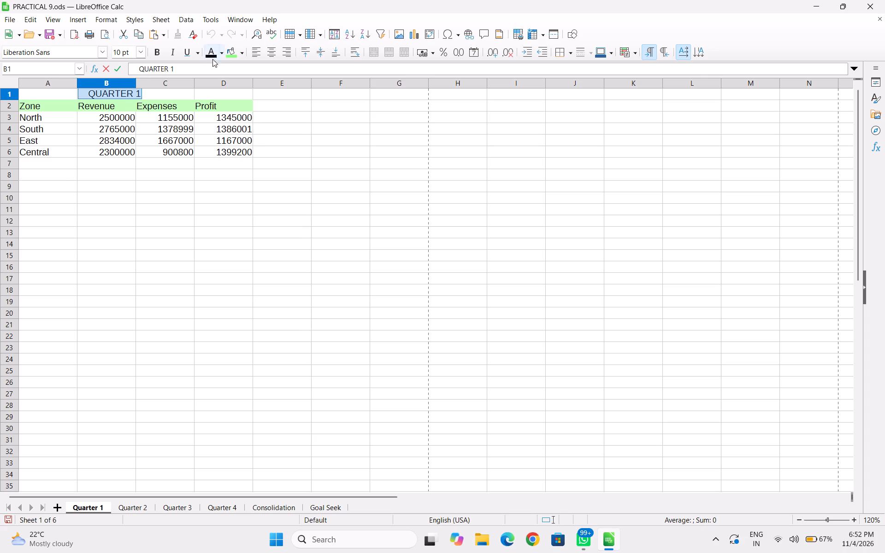
pyautogui.click(159, 55)
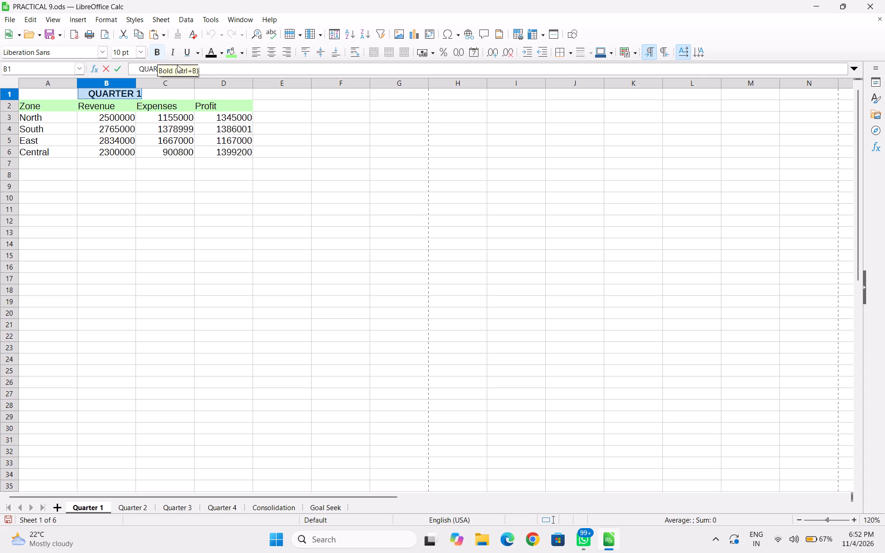
pyautogui.moveTo(217, 93); pyautogui.dragTo(50, 94)
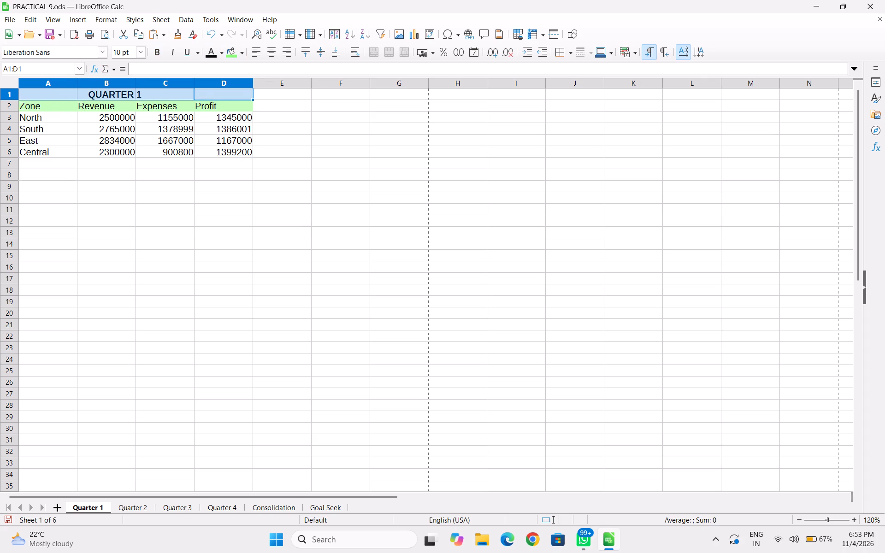
pyautogui.click(227, 58)
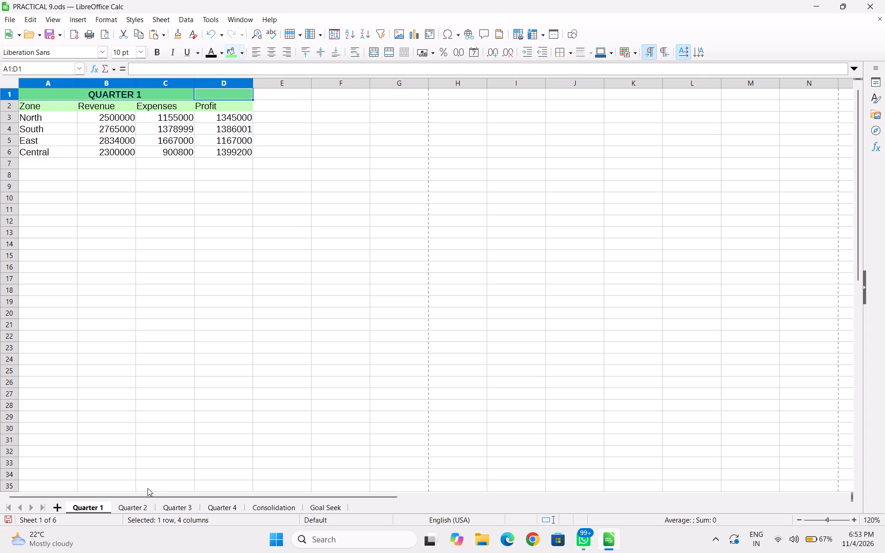
# Move the table A1:D5 on the Quarter 2 sheet down one row, leaving the formula note in row 7.
pyautogui.click(141, 508)
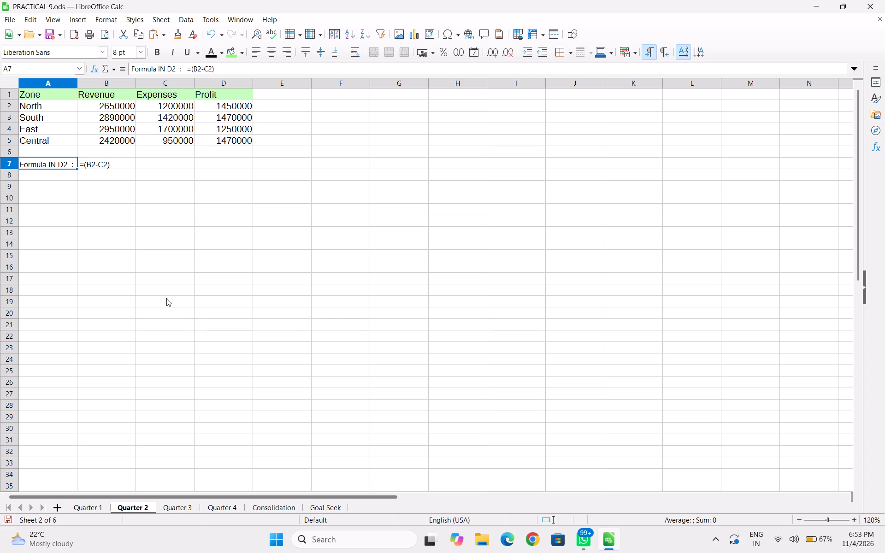
pyautogui.click(181, 506)
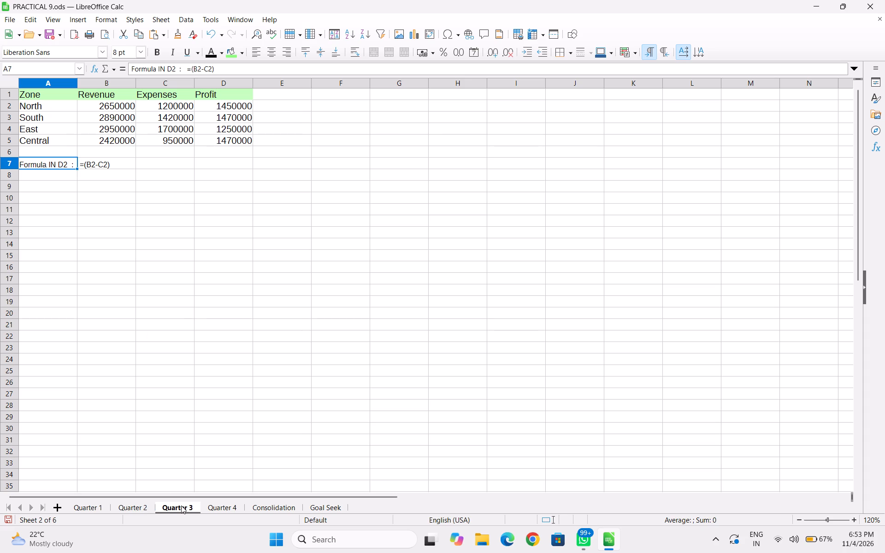
pyautogui.click(227, 509)
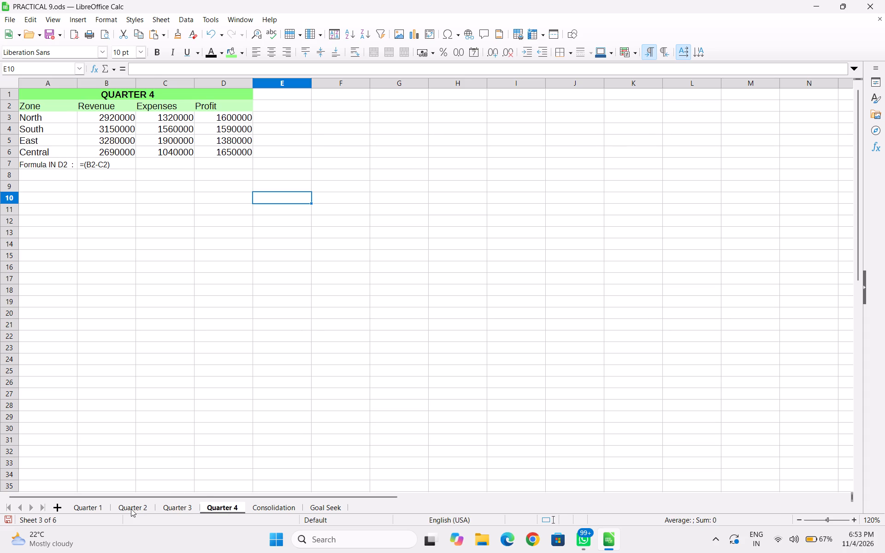
pyautogui.click(131, 509)
pyautogui.moveTo(42, 97); pyautogui.dragTo(186, 147)
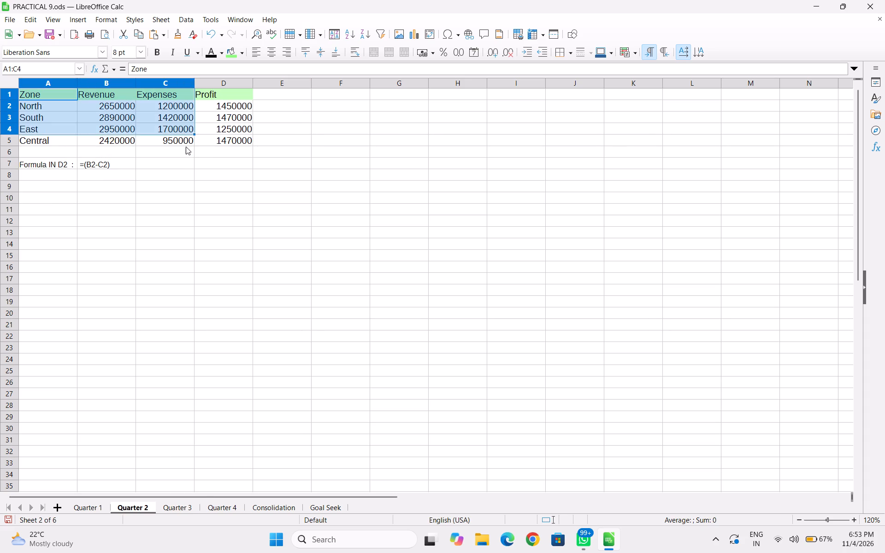
pyautogui.moveTo(186, 147); pyautogui.dragTo(219, 143)
pyautogui.moveTo(161, 92); pyautogui.dragTo(160, 103)
# Enter the title "QUARTER 2" with six leading spaces in cell B1 of the Quarter 2 sheet.
pyautogui.doubleClick(102, 90)
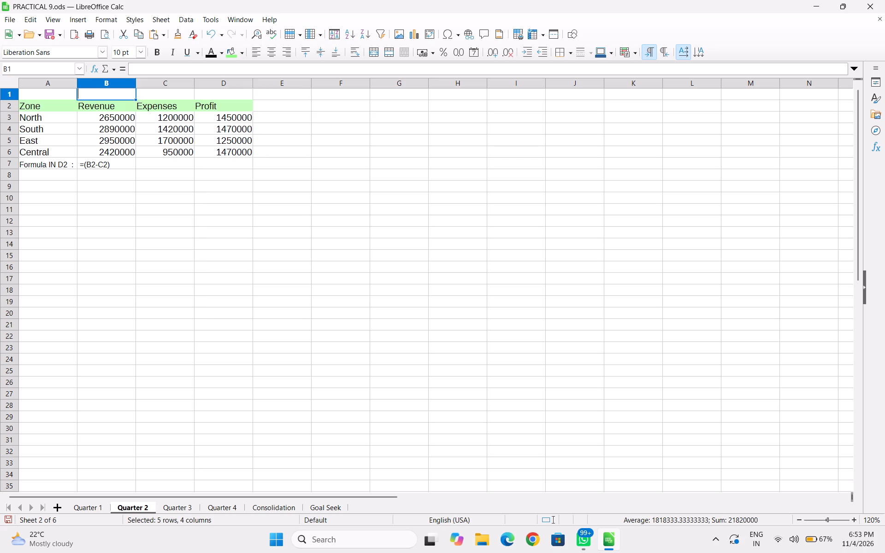
pyautogui.press('space')
pyautogui.press('space')
pyautogui.press('space')
pyautogui.press('space')
pyautogui.write('QUARTER 2')
pyautogui.press('space')
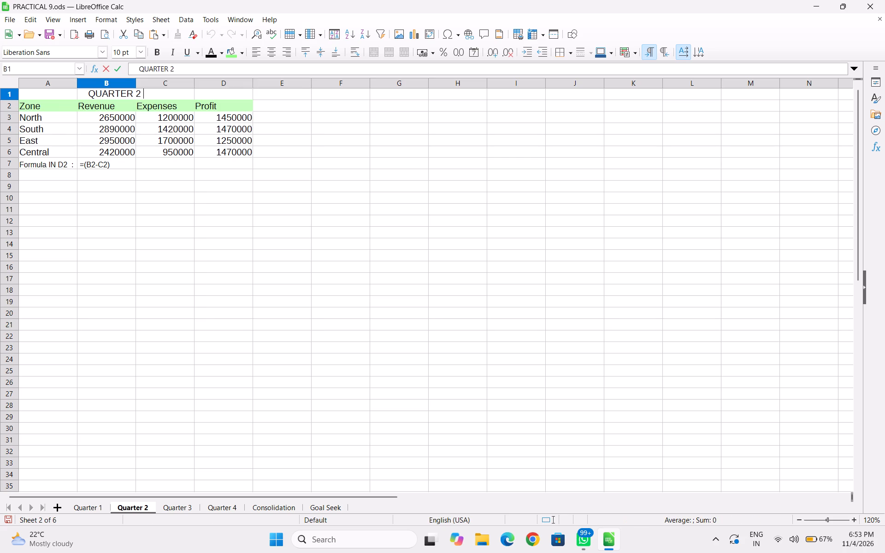
pyautogui.click(88, 91)
pyautogui.press('space')
pyautogui.press('space')
# Make the "QUARTER 2" title bold and fill A1:D1 with the light green Accent 1, 60% Lighter.
pyautogui.moveTo(155, 96); pyautogui.dragTo(95, 94)
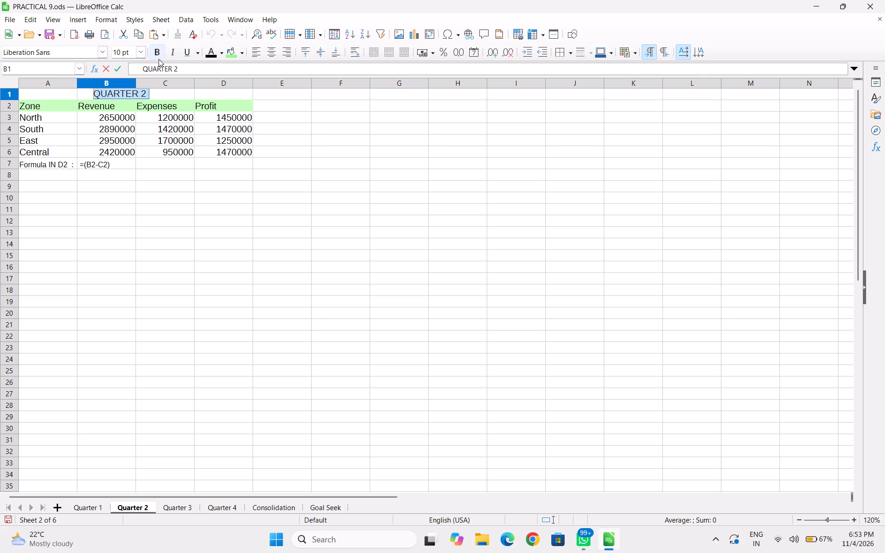
pyautogui.click(159, 57)
pyautogui.moveTo(216, 89); pyautogui.dragTo(83, 94)
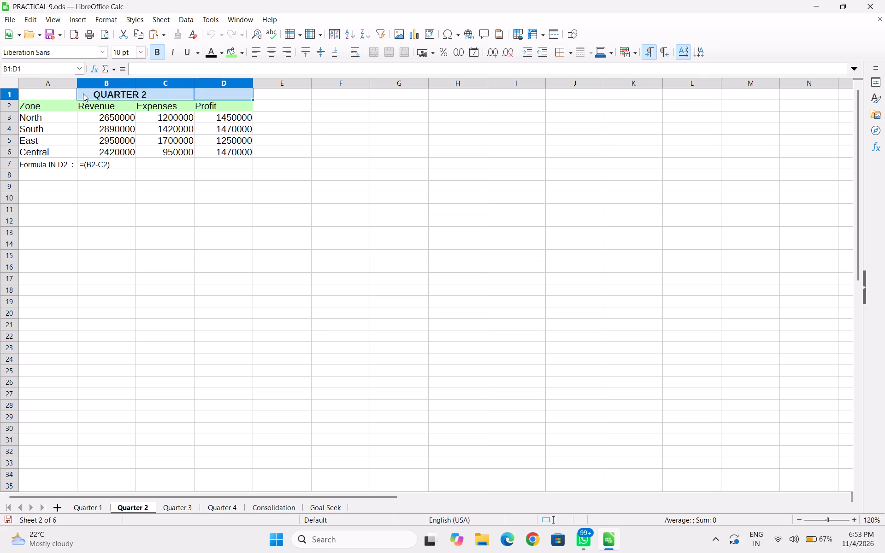
pyautogui.moveTo(83, 94); pyautogui.dragTo(59, 89)
pyautogui.click(225, 50)
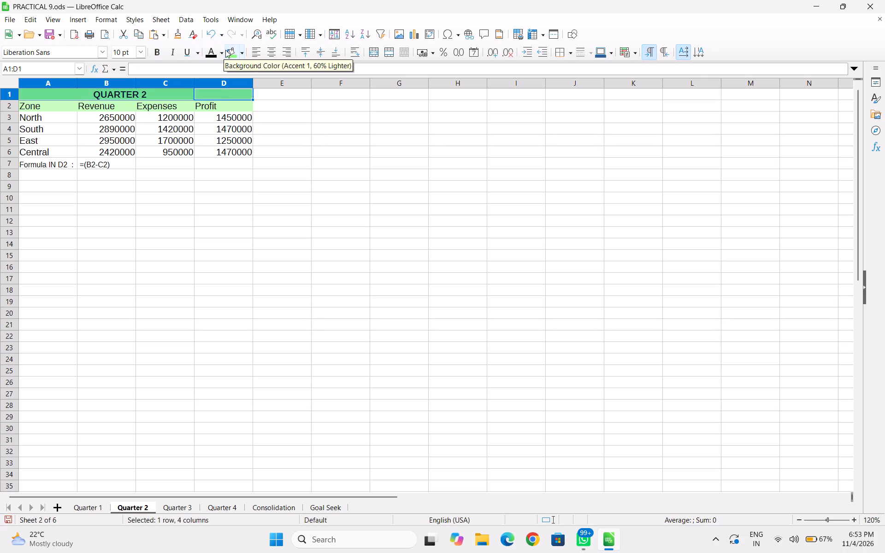
# Move the table A1:D5 on the Quarter 3 sheet down one row to free row 1.
pyautogui.click(183, 509)
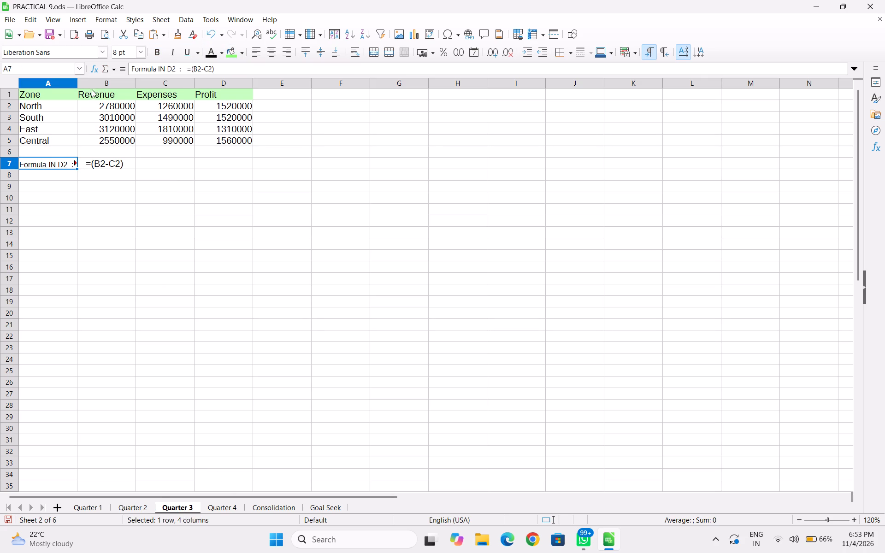
pyautogui.moveTo(44, 93); pyautogui.dragTo(215, 130)
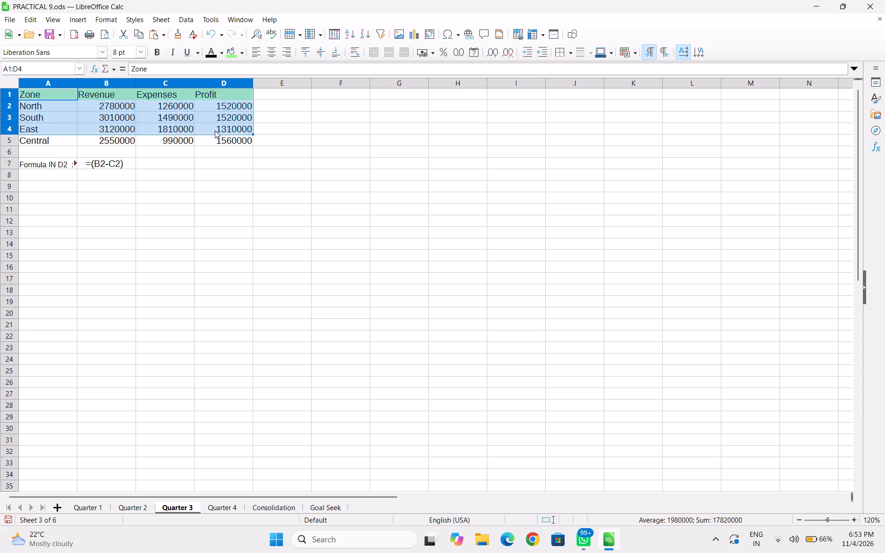
pyautogui.moveTo(215, 130); pyautogui.dragTo(212, 138)
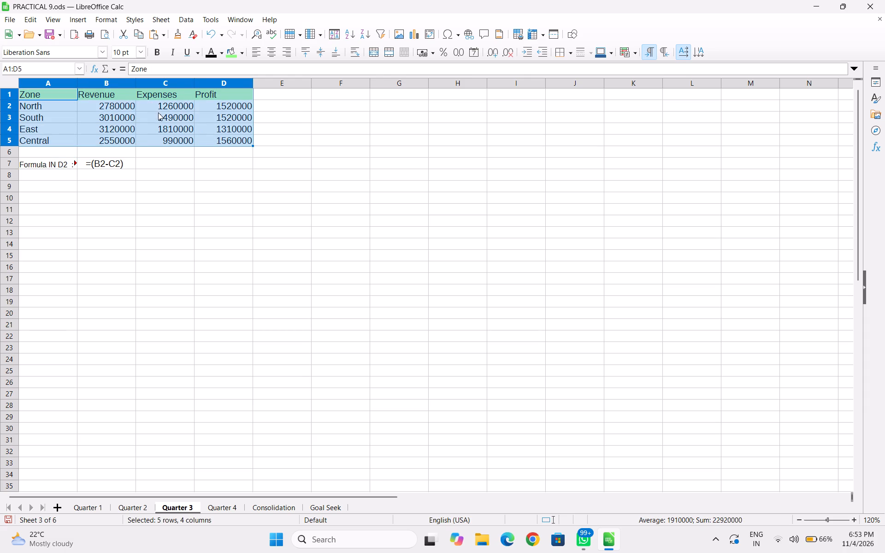
pyautogui.moveTo(135, 94); pyautogui.dragTo(120, 106)
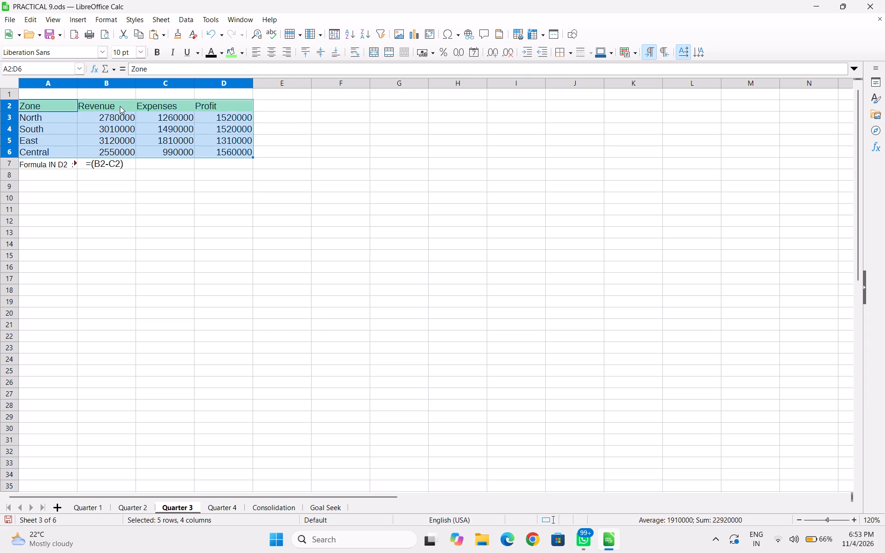
# Enter the title "QUARTER 3" with five leading spaces in cell B1, clearing the autocompleted =(B2-C2) text.
pyautogui.doubleClick(112, 90)
pyautogui.press('space')
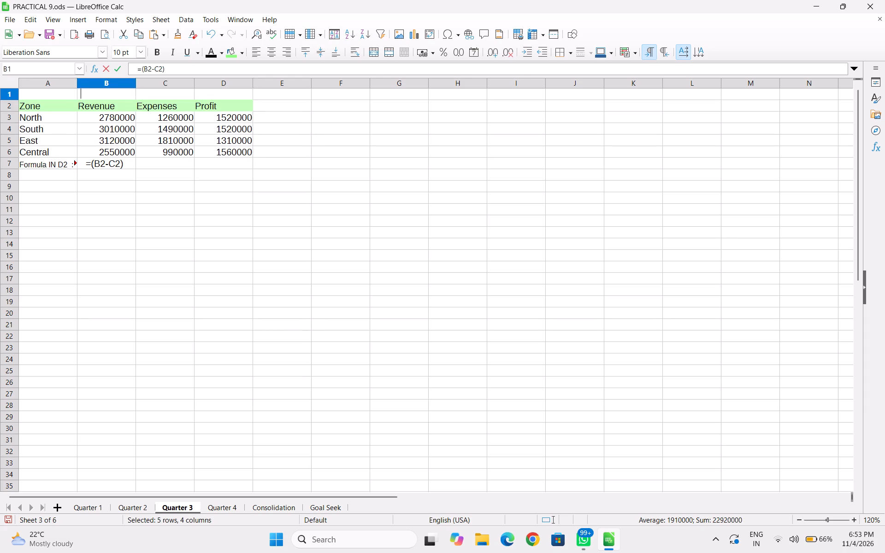
pyautogui.click(126, 95)
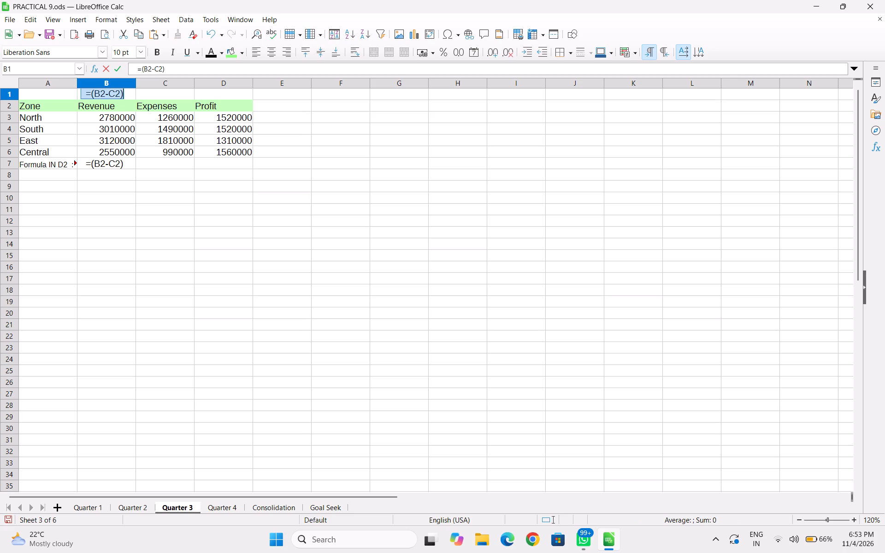
pyautogui.press('BackSpace')
pyautogui.press('BackSpace')
pyautogui.press('BackSpace')
pyautogui.press('BackSpace')
pyautogui.press('BackSpace')
pyautogui.press('BackSpace')
pyautogui.press('BackSpace')
pyautogui.press('BackSpace')
pyautogui.press('BackSpace')
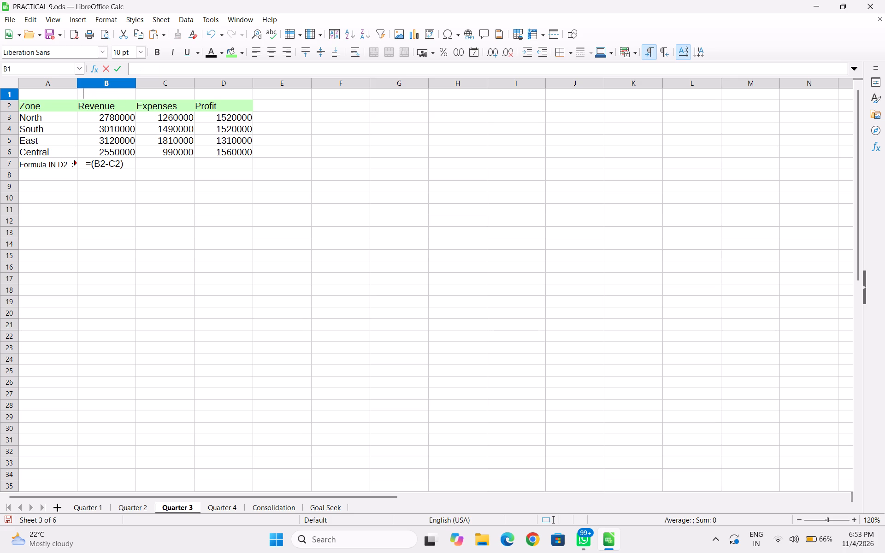
pyautogui.press('space')
pyautogui.press('space')
pyautogui.press('space')
pyautogui.write('QUART')
pyautogui.write('ER 3')
pyautogui.press('space')
# Make the "QUARTER 3" title bold and fill A1:D1 with the light green Accent 1, 60% Lighter.
pyautogui.moveTo(159, 95); pyautogui.dragTo(85, 103)
pyautogui.click(151, 55)
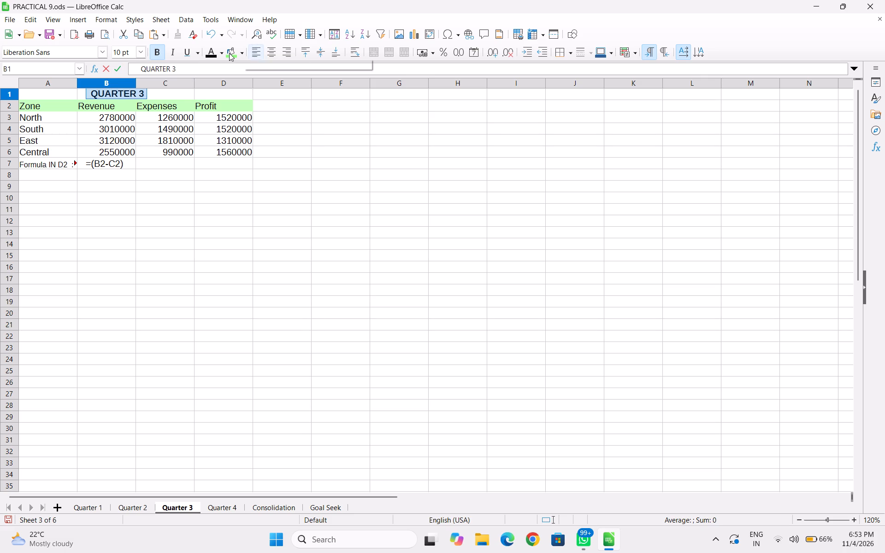
pyautogui.click(229, 53)
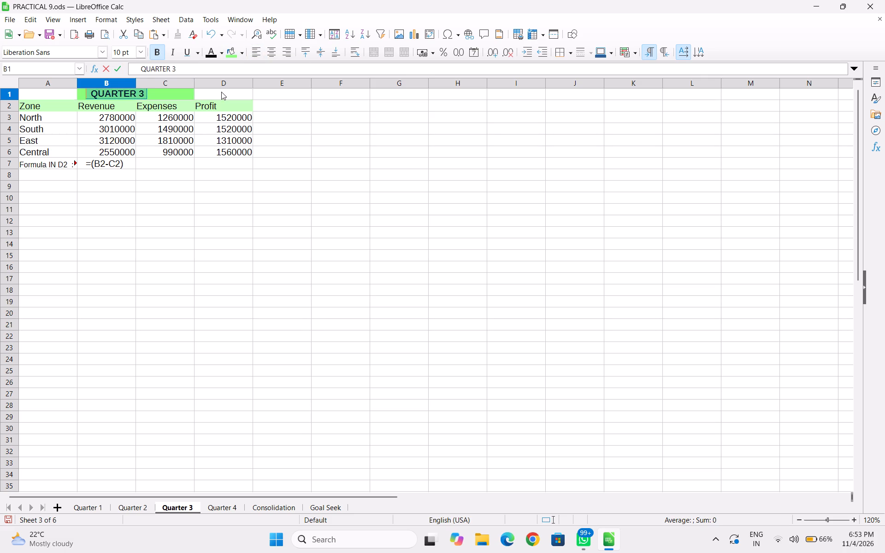
pyautogui.moveTo(221, 92); pyautogui.dragTo(105, 103)
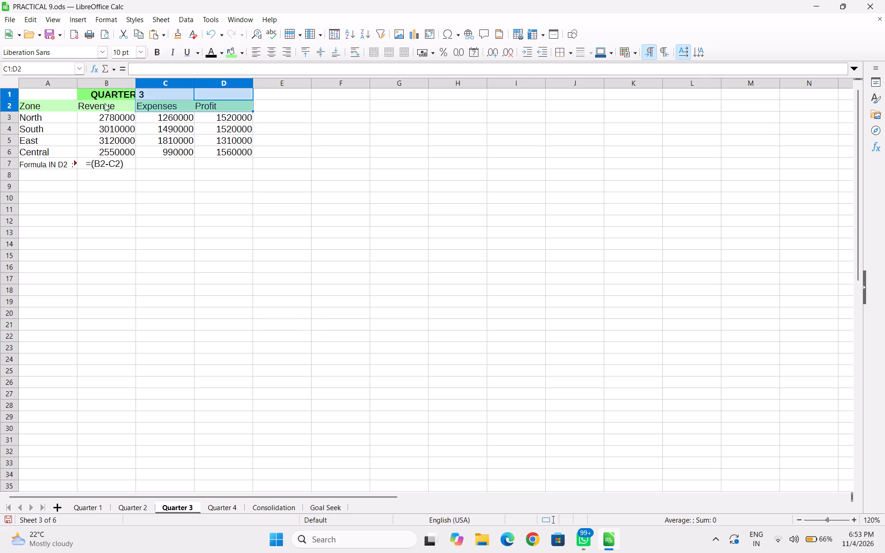
pyautogui.moveTo(105, 103); pyautogui.dragTo(61, 88)
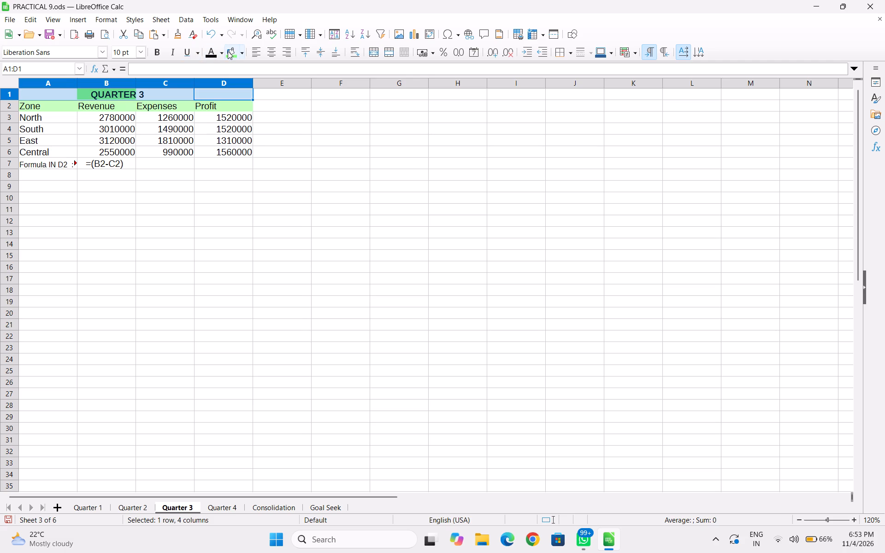
pyautogui.click(228, 51)
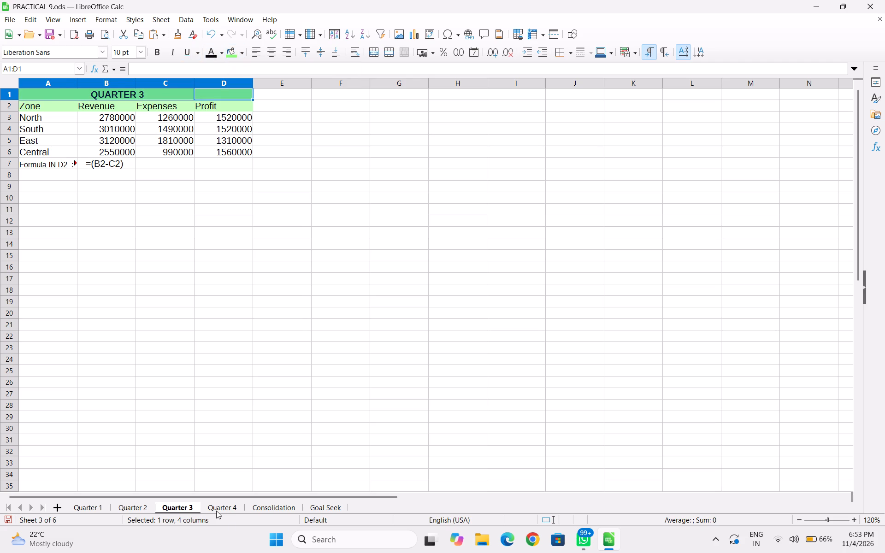
# Copy the D2 formula note in A7:C7 on the Quarter 2 sheet.
pyautogui.click(216, 511)
pyautogui.click(189, 507)
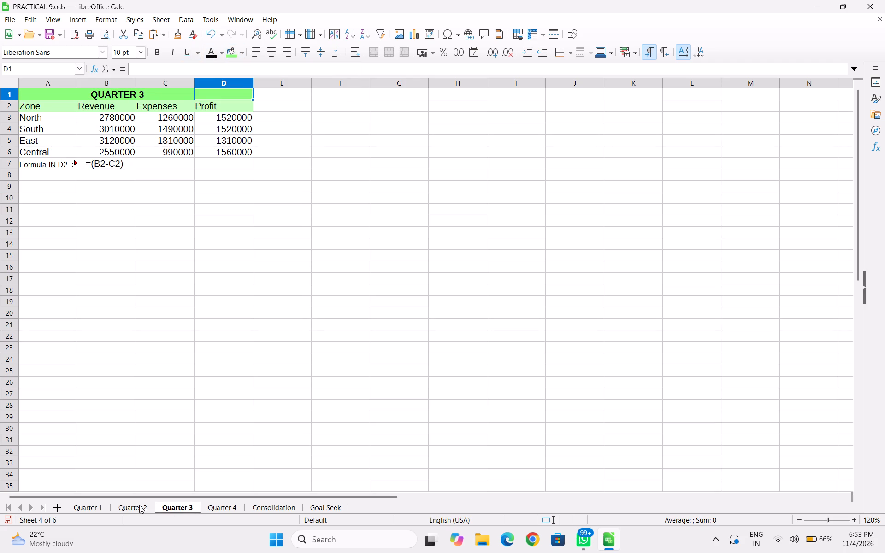
pyautogui.click(139, 505)
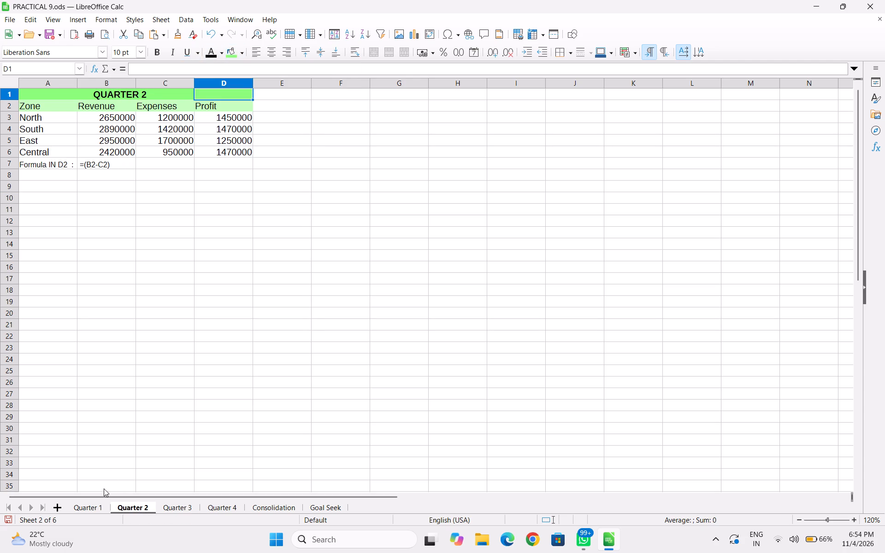
pyautogui.moveTo(143, 166); pyautogui.dragTo(44, 158)
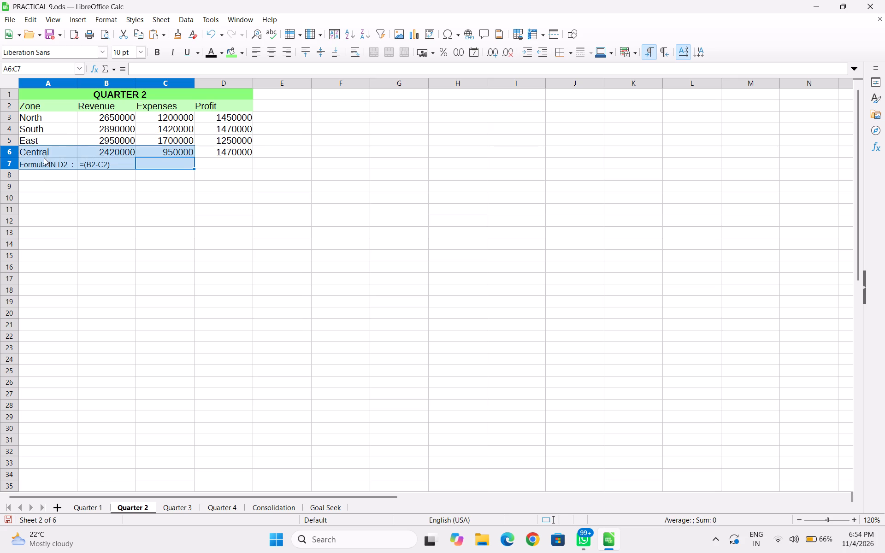
pyautogui.moveTo(44, 158); pyautogui.dragTo(46, 164)
pyautogui.hotkey('ctrl', 'c')
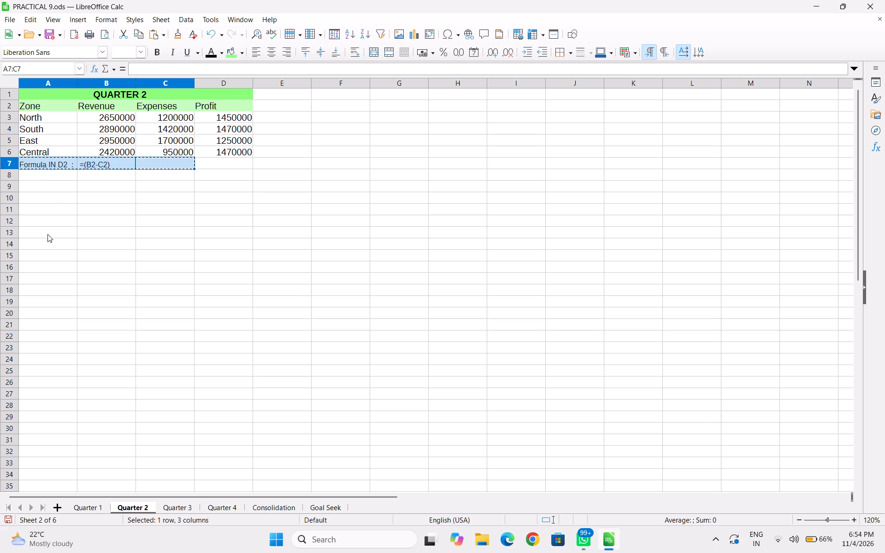
pyautogui.click(88, 503)
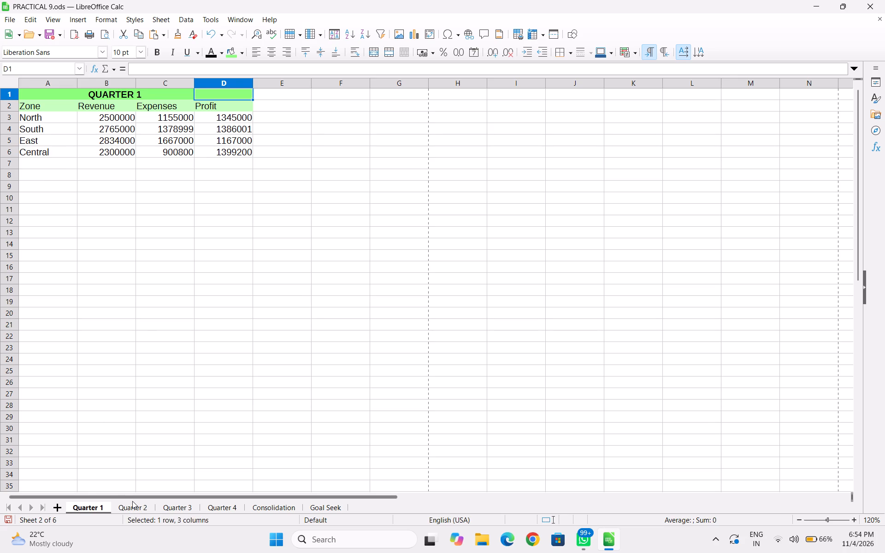
pyautogui.click(135, 502)
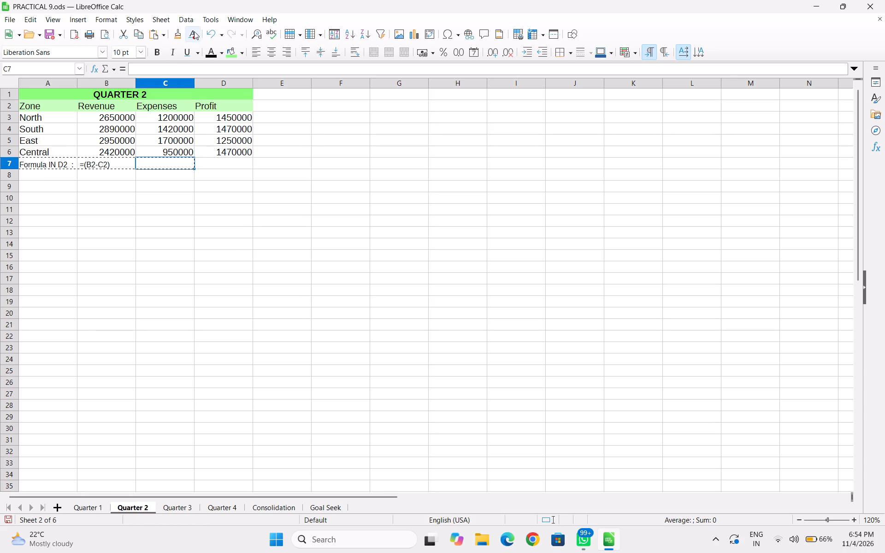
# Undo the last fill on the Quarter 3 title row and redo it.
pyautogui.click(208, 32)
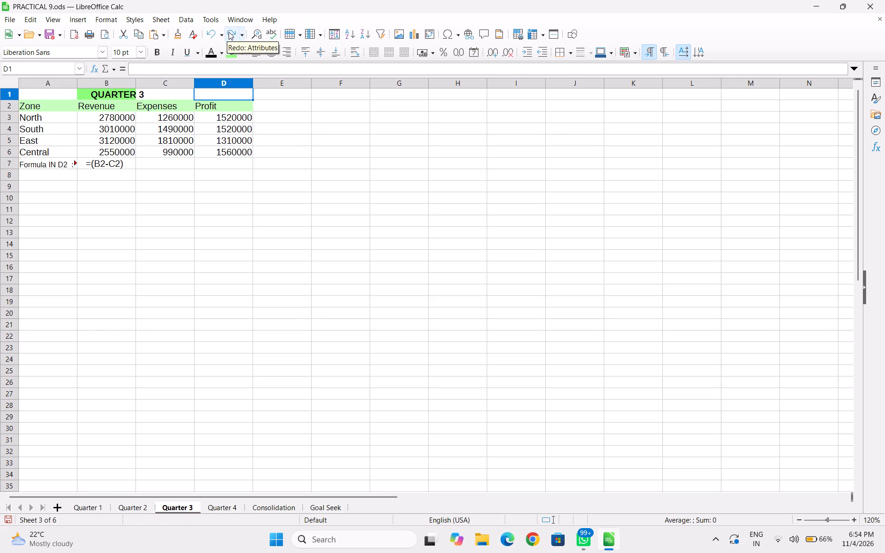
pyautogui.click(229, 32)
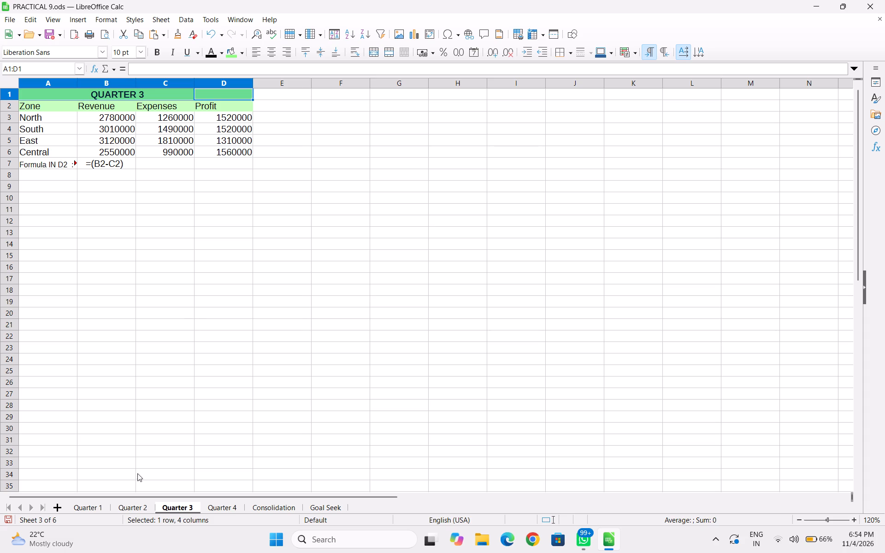
# Paste the copied formula note into cell A7 below the table on the Quarter 1 sheet.
pyautogui.click(135, 503)
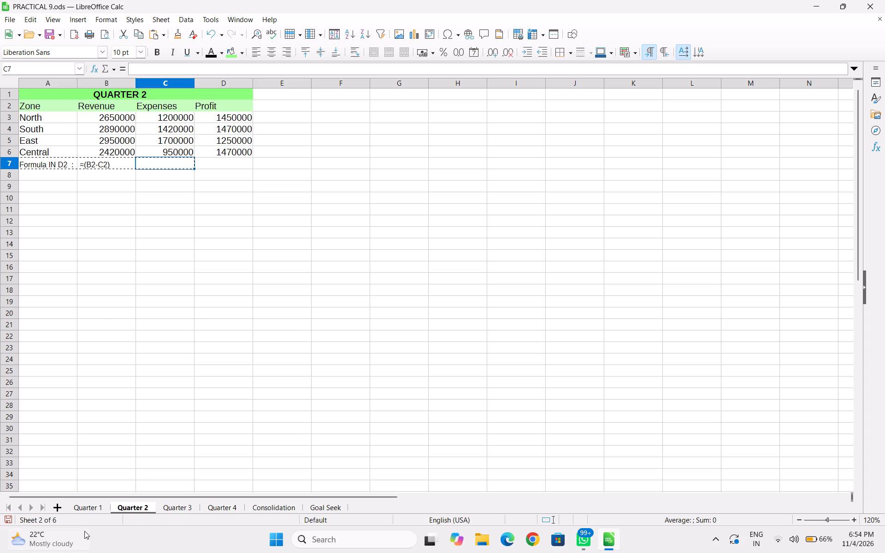
pyautogui.click(89, 505)
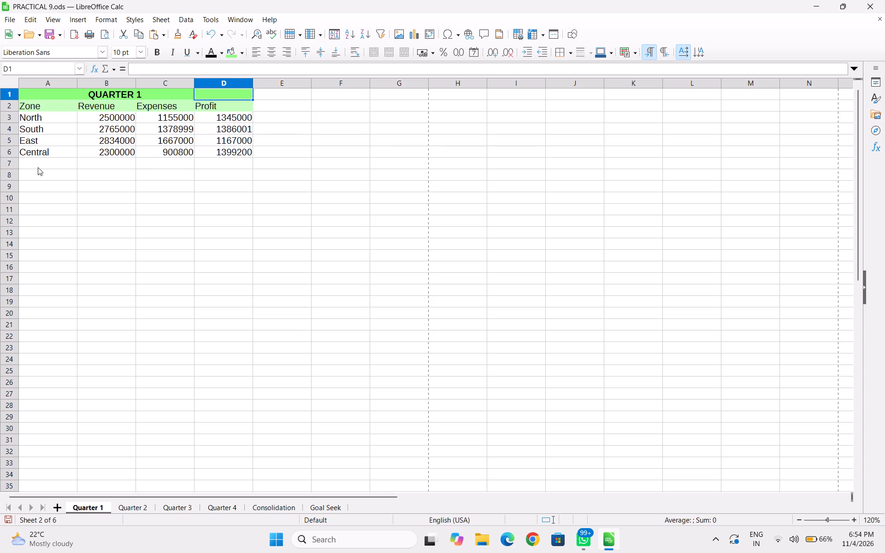
pyautogui.click(38, 167)
pyautogui.click(38, 167)
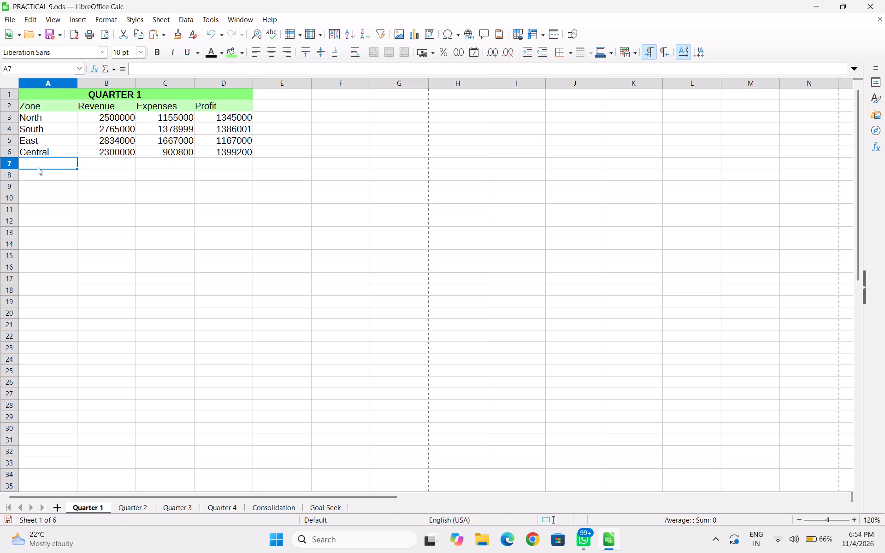
pyautogui.hotkey('ctrl', 'v')
# Move the Quarter 3 sheet ahead of the Quarter 2 sheet and return to the Quarter 1 sheet.
pyautogui.click(232, 511)
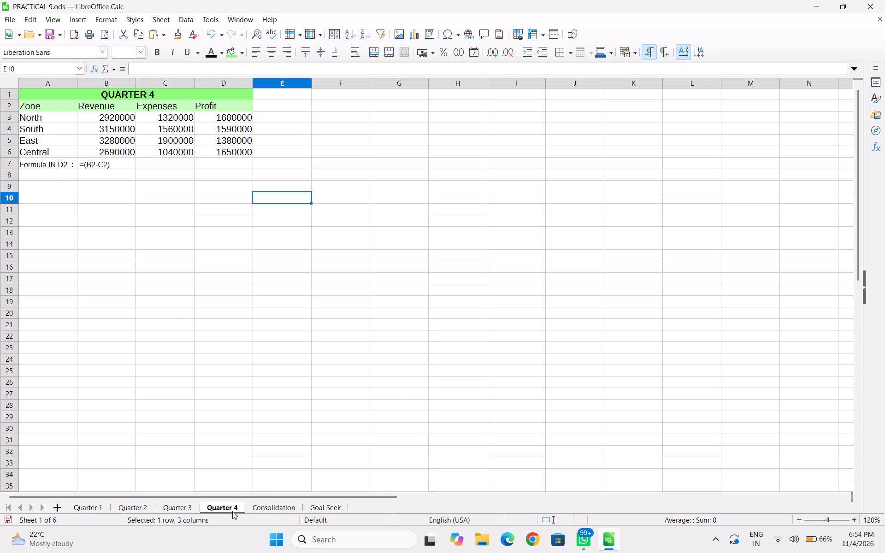
pyautogui.moveTo(175, 511); pyautogui.dragTo(148, 507)
pyautogui.click(148, 507)
pyautogui.click(148, 507)
pyautogui.click(92, 509)
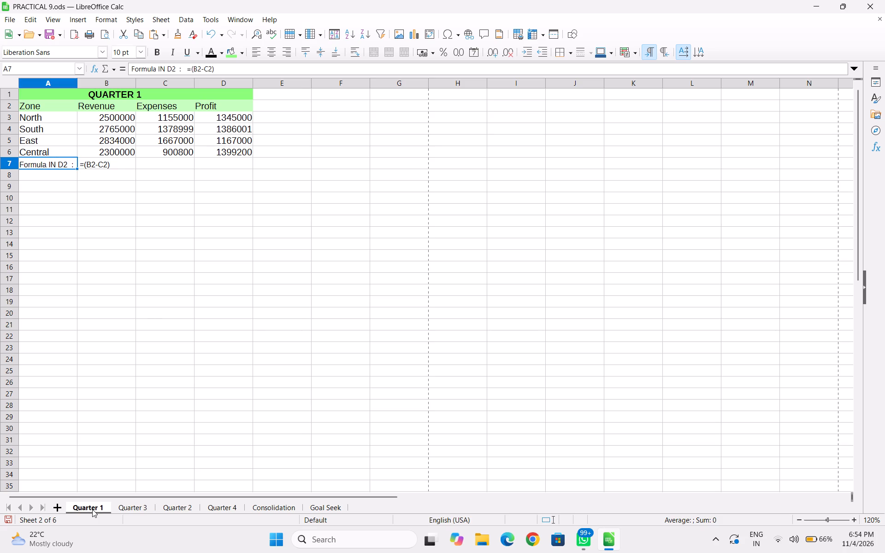
# Open the Consolidation sheet.
pyautogui.click(280, 510)
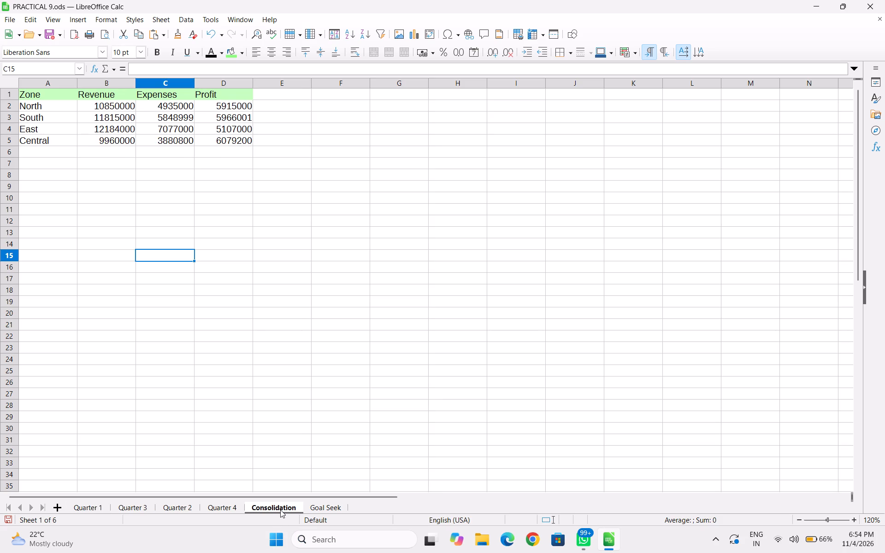
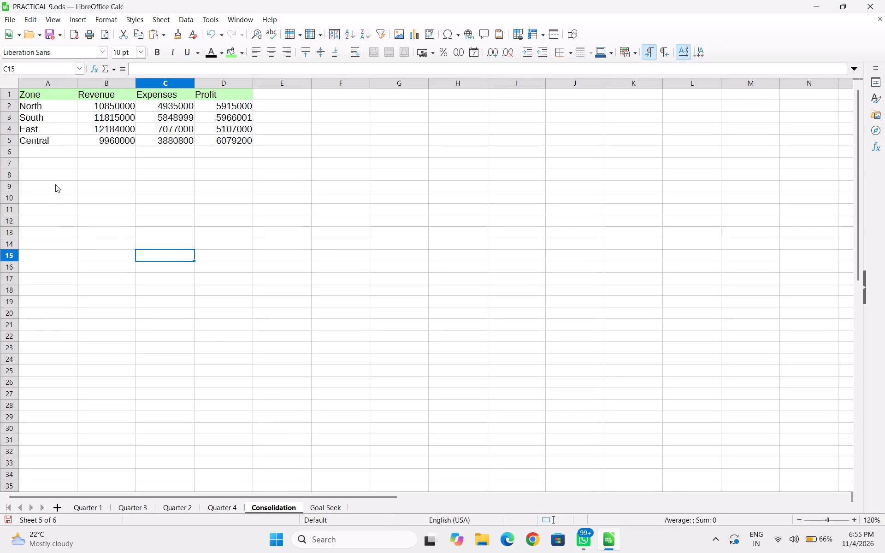
# Open cell A7 below the consolidated table for text entry and set its font size to 8 pt.
pyautogui.doubleClick(53, 163)
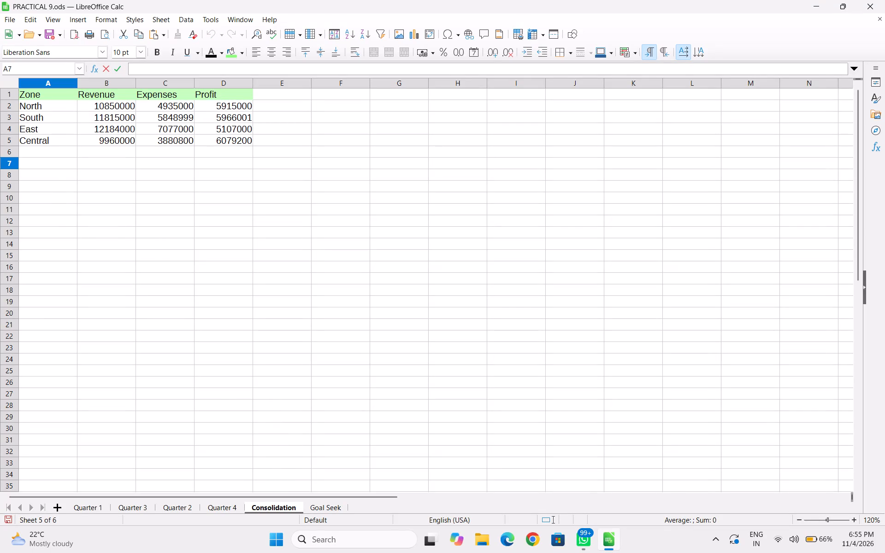
pyautogui.moveTo(135, 54); pyautogui.dragTo(139, 54)
pyautogui.click(139, 54)
pyautogui.click(118, 79)
pyautogui.click(41, 164)
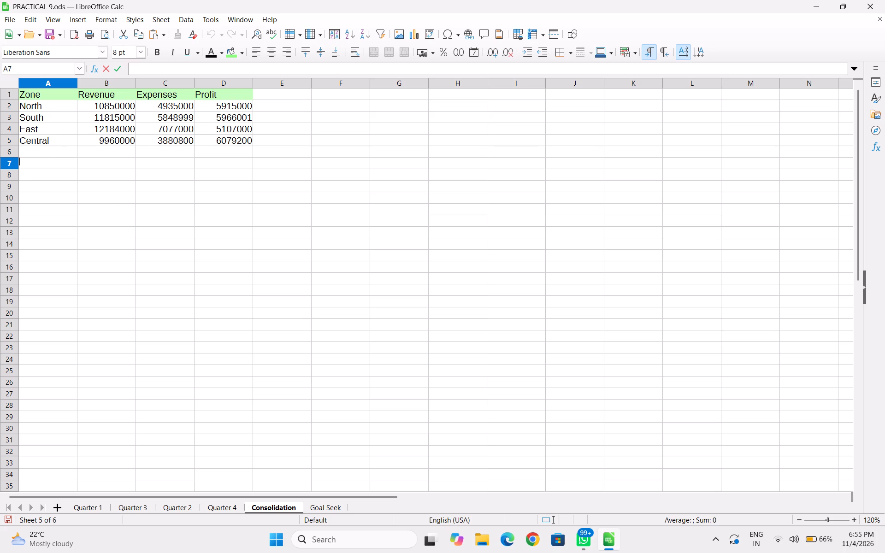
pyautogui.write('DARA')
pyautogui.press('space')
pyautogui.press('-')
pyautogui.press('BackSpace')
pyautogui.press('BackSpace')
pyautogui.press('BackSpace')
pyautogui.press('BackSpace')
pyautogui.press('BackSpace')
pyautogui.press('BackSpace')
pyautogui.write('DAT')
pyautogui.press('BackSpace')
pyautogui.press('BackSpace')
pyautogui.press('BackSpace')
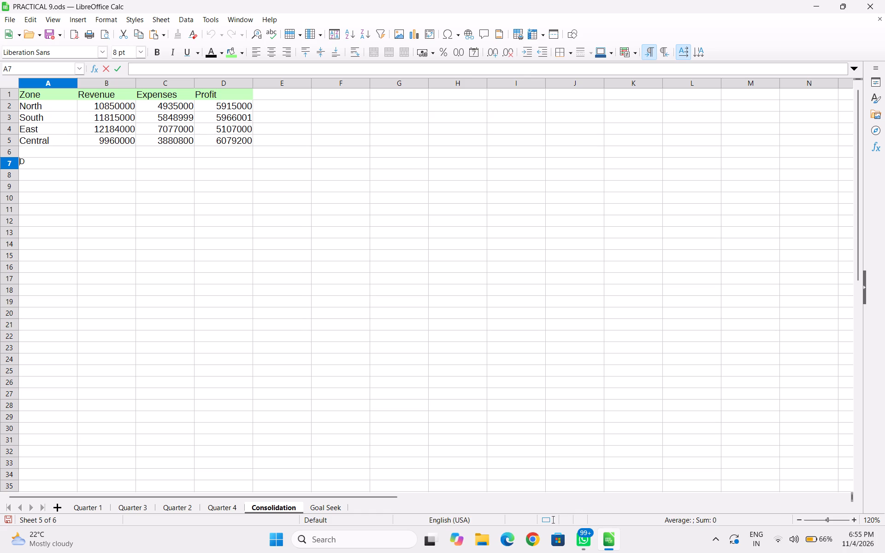
# Write the start of the command path note in cell A7 as "Data -> Consolidate ->".
pyautogui.write('ata')
pyautogui.press('space')
pyautogui.press('-')
pyautogui.hotkey('shift', '>')
pyautogui.write('onsolidatr')
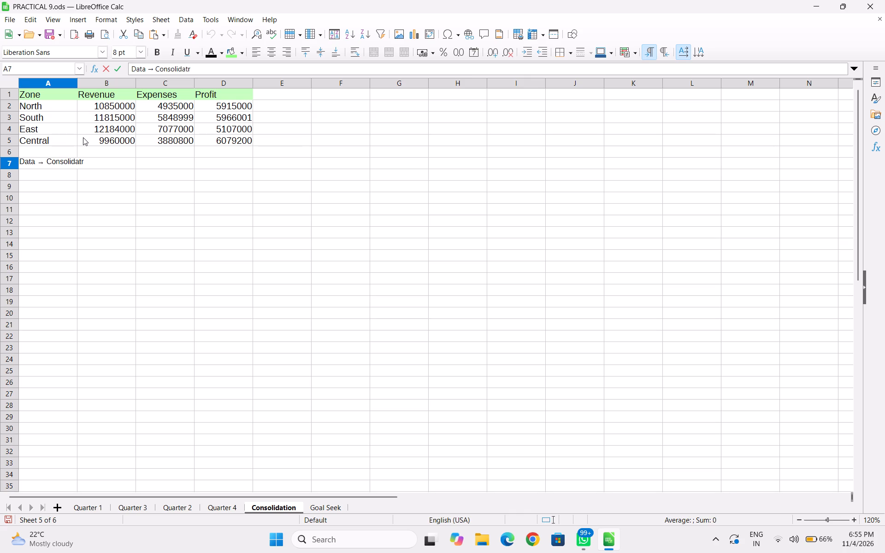
pyautogui.press('BackSpace')
pyautogui.write('e')
pyautogui.press('space')
pyautogui.write('-"')
pyautogui.press('BackSpace')
pyautogui.hotkey('shift', '>')
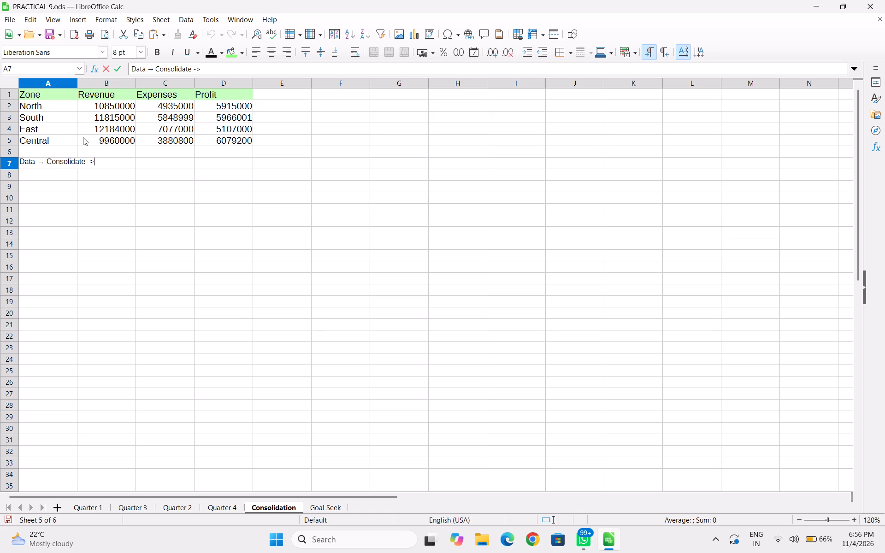
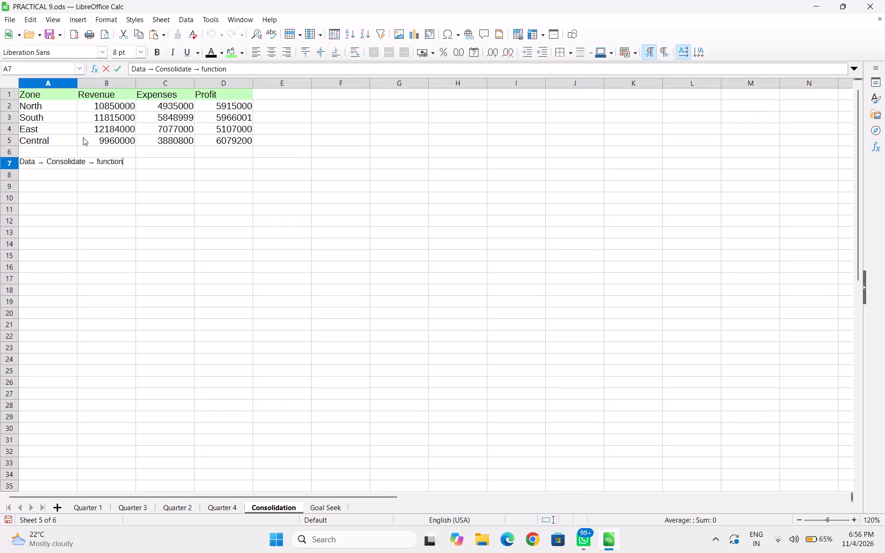
# Continue the note in cell A7 with "Function: SUM", capitalising the F of Function.
pyautogui.write(': su')
pyautogui.press('BackSpace')
pyautogui.press('BackSpace')
pyautogui.write('SUMN')
pyautogui.press('BackSpace')
pyautogui.click(99, 164)
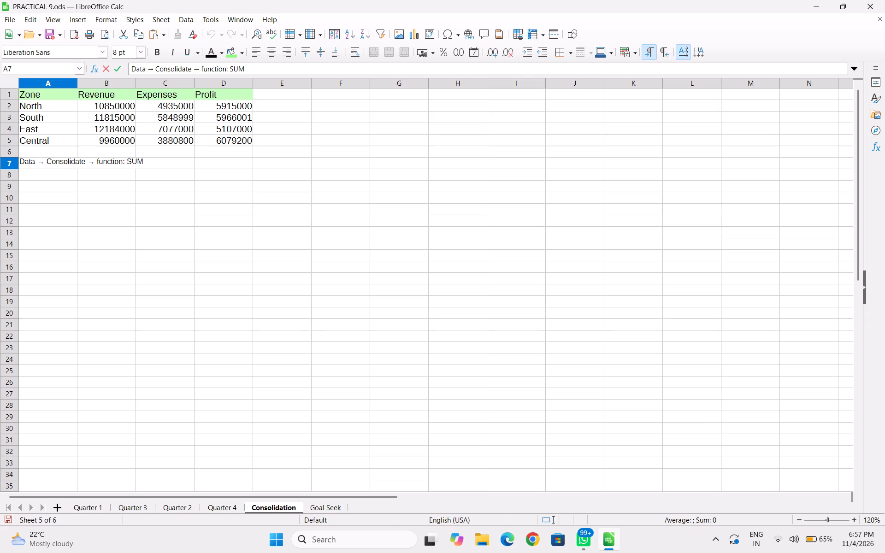
pyautogui.press('BackSpace')
pyautogui.press('f')
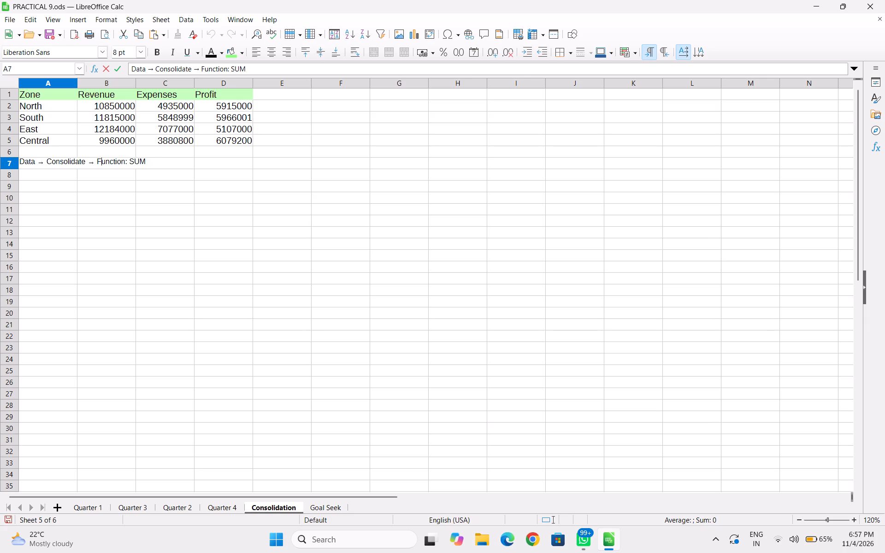
pyautogui.click(153, 158)
# Complete the note in A7 by adding "→ Add Quarter 1-4 ranges → OK" after SUM.
pyautogui.press('space')
pyautogui.write('-.')
pyautogui.press('space')
pyautogui.write('AD')
pyautogui.press('BackSpace')
pyautogui.press('BackSpace')
pyautogui.press('BackSpace')
pyautogui.press('a')
pyautogui.write('dd')
pyautogui.press('space')
pyautogui.press('q')
pyautogui.write('uarter 1-4')
pyautogui.press('space')
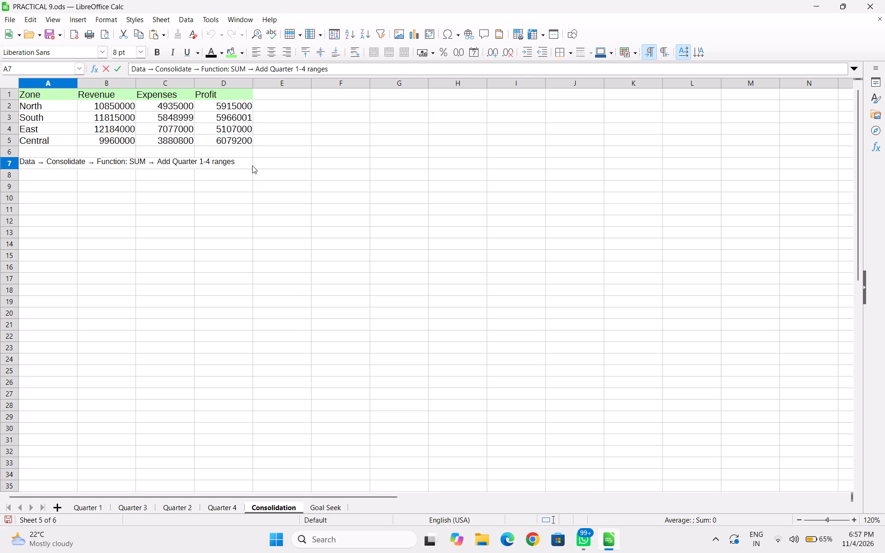
pyautogui.press('space')
pyautogui.press('-')
pyautogui.write('>')
pyautogui.press('space')
# Change the Revenue header in cell B1 to "Total Revenue".
pyautogui.doubleClick(79, 95)
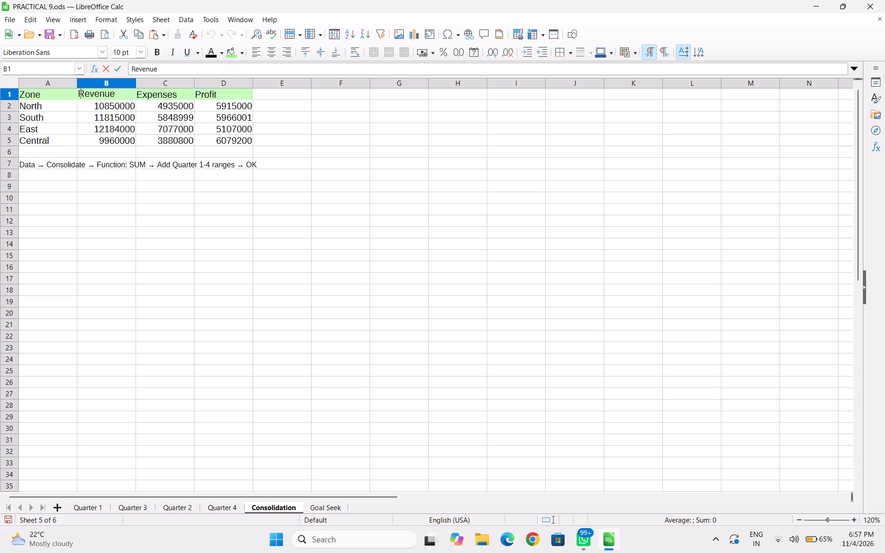
pyautogui.press('space')
pyautogui.write('T')
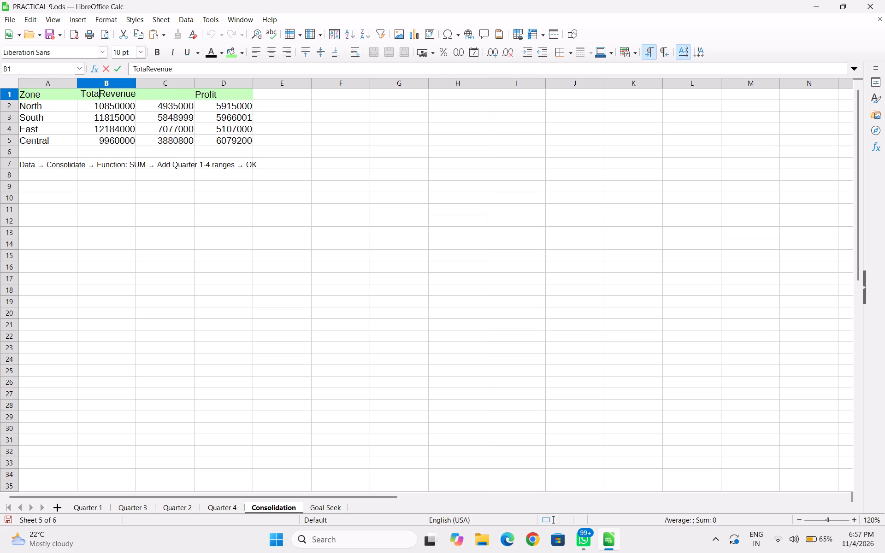
pyautogui.write('l')
pyautogui.press('space')
pyautogui.click(149, 96)
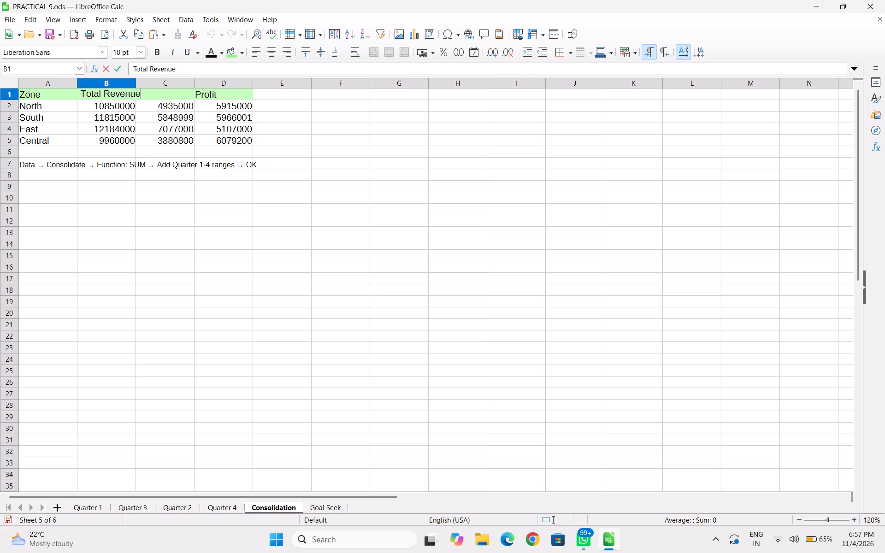
pyautogui.click(395, 145)
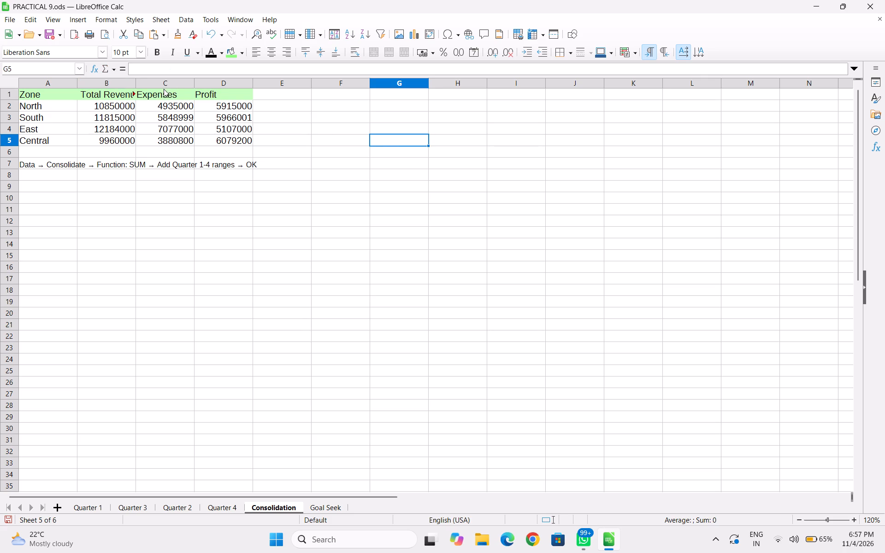
# Widen column B to fit its full Total Revenue header, and widen column C by a similar amount.
pyautogui.moveTo(134, 92); pyautogui.dragTo(146, 93)
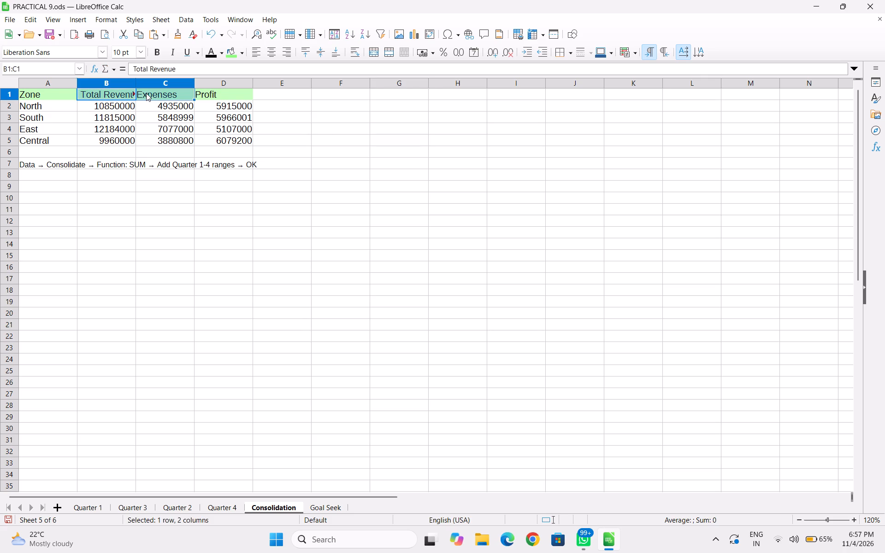
pyautogui.click(333, 253)
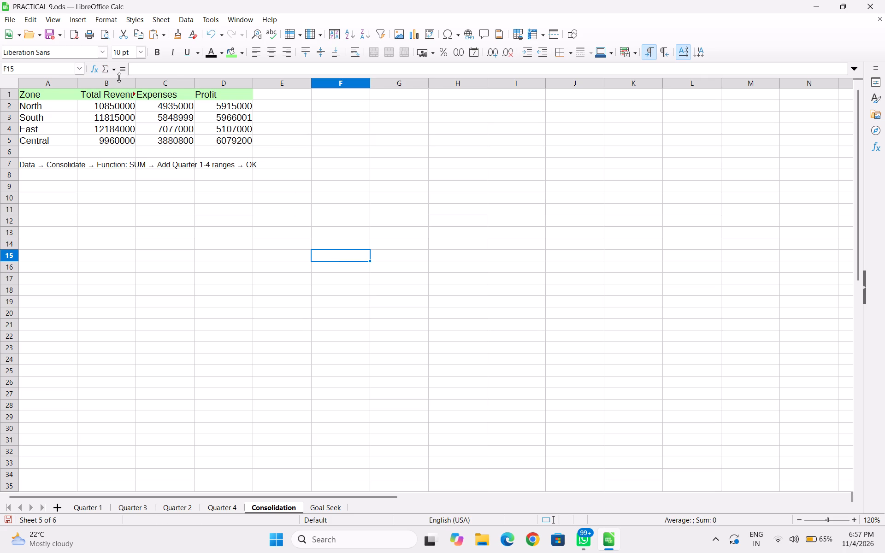
pyautogui.moveTo(119, 77); pyautogui.dragTo(144, 76)
pyautogui.moveTo(137, 82); pyautogui.dragTo(149, 81)
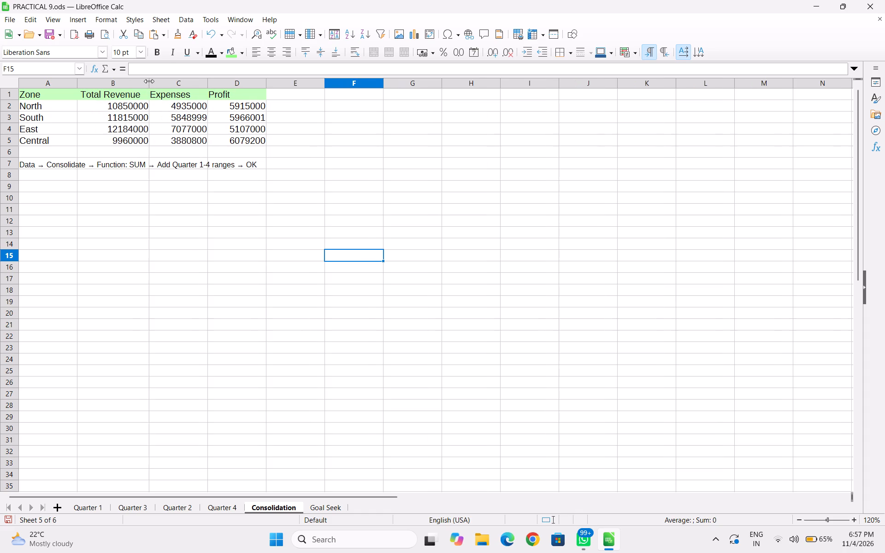
pyautogui.moveTo(149, 81); pyautogui.dragTo(156, 81)
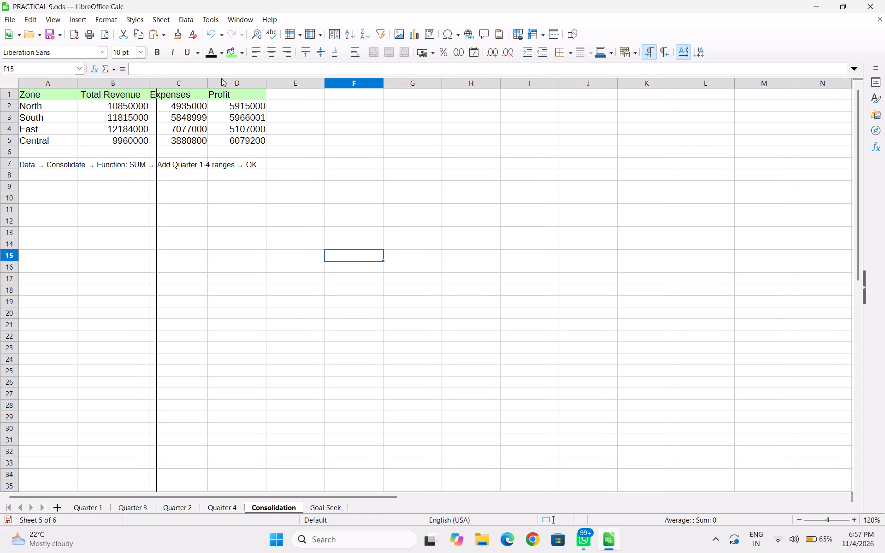
pyautogui.moveTo(214, 82); pyautogui.dragTo(228, 82)
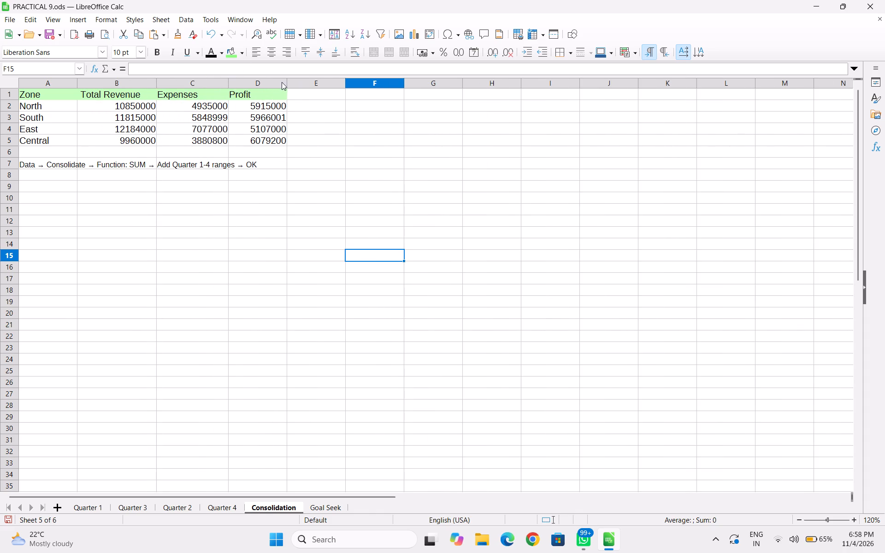
# Change the Expenses header in cell C1 to "Total Expenses".
pyautogui.doubleClick(157, 94)
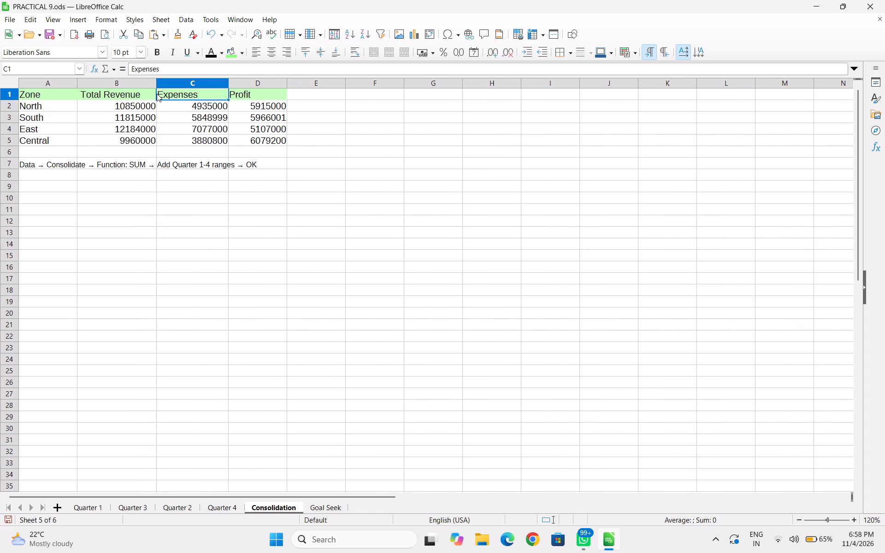
pyautogui.doubleClick(157, 94)
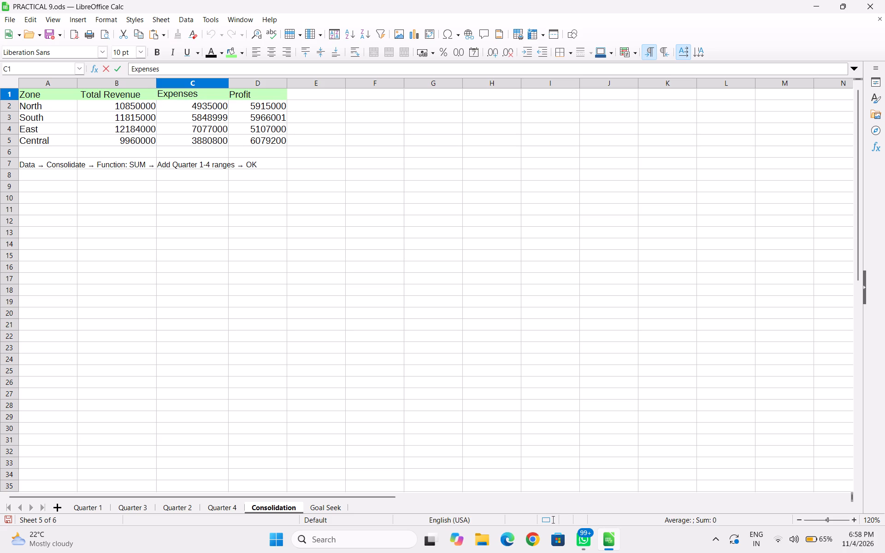
pyautogui.doubleClick(161, 94)
pyautogui.click(161, 94)
pyautogui.press('BackSpace')
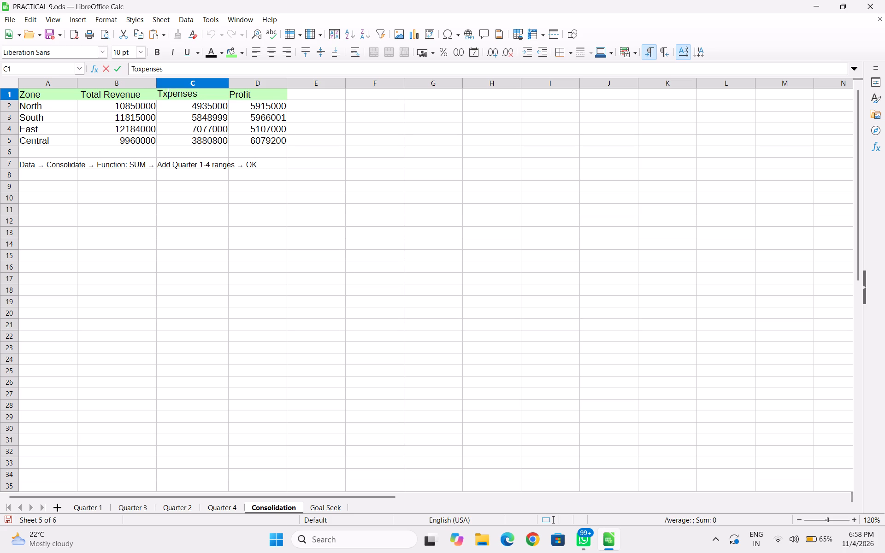
pyautogui.press('e')
# Change the Profit header in cell D1 to "Total Profit".
pyautogui.doubleClick(230, 92)
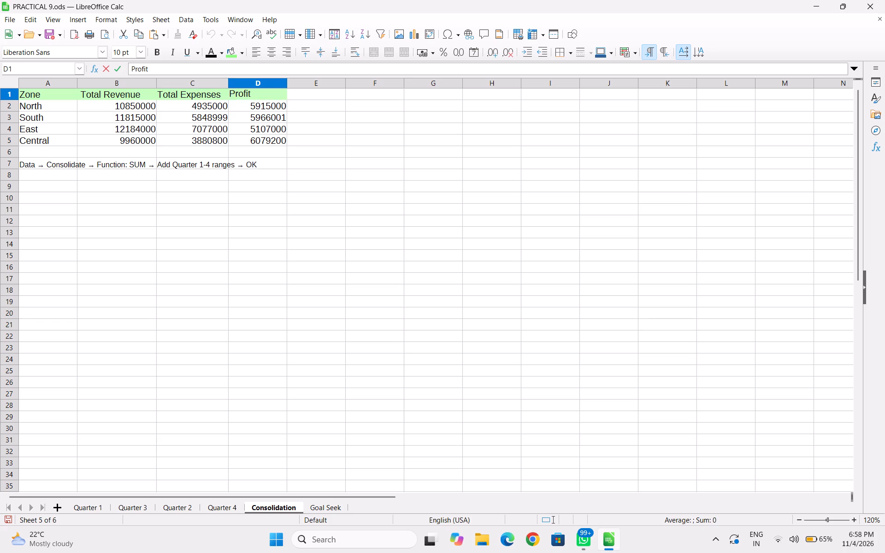
pyautogui.write('ota')
pyautogui.write('l')
pyautogui.press('space')
pyautogui.click(247, 142)
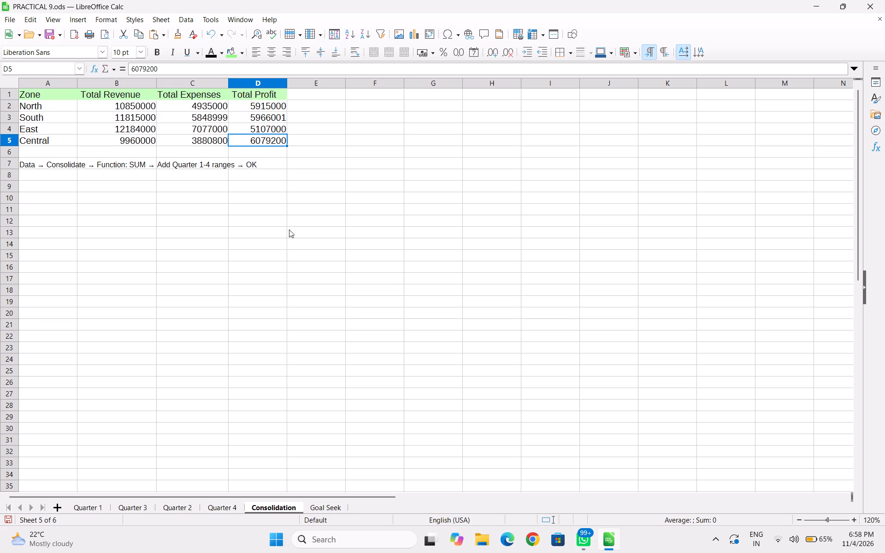
pyautogui.click(292, 235)
# Make the header row A1:D1 of the consolidated table bold.
pyautogui.click(277, 92)
pyautogui.moveTo(277, 92); pyautogui.dragTo(66, 94)
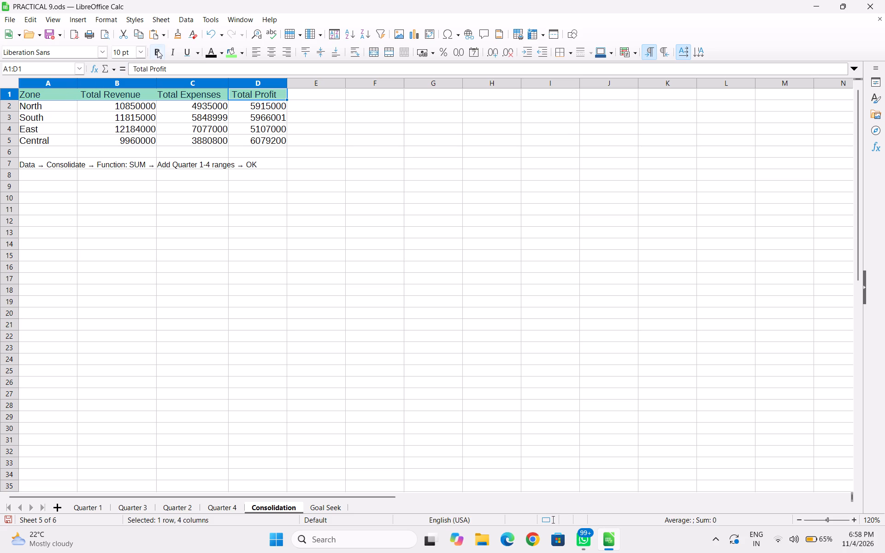
pyautogui.click(157, 50)
# Move the consolidated table and its note, A1:D7, down one row on the Consolidation sheet, freeing row 1 for a title.
pyautogui.click(219, 510)
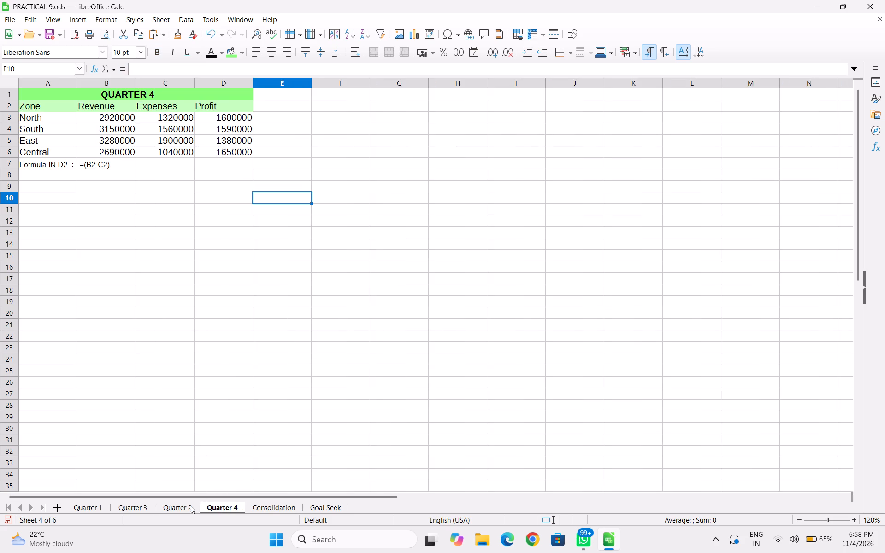
pyautogui.click(270, 508)
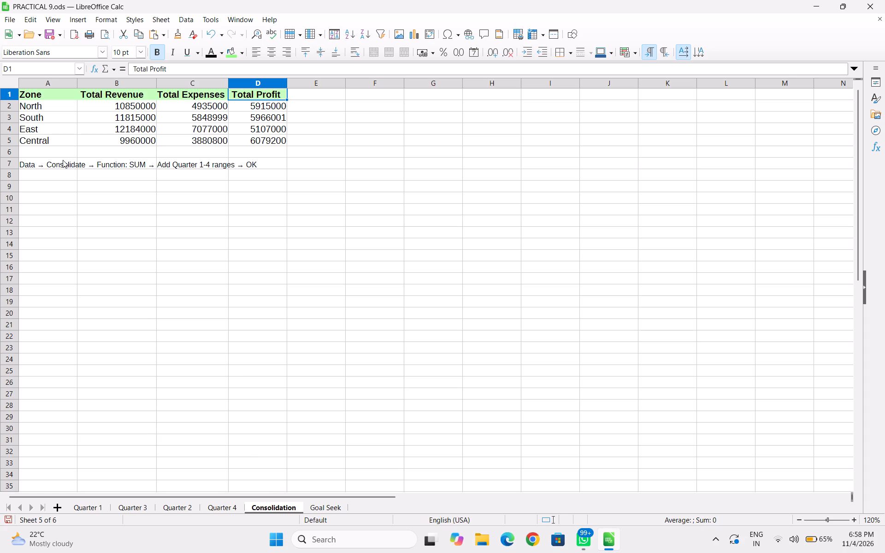
pyautogui.moveTo(58, 96); pyautogui.dragTo(122, 141)
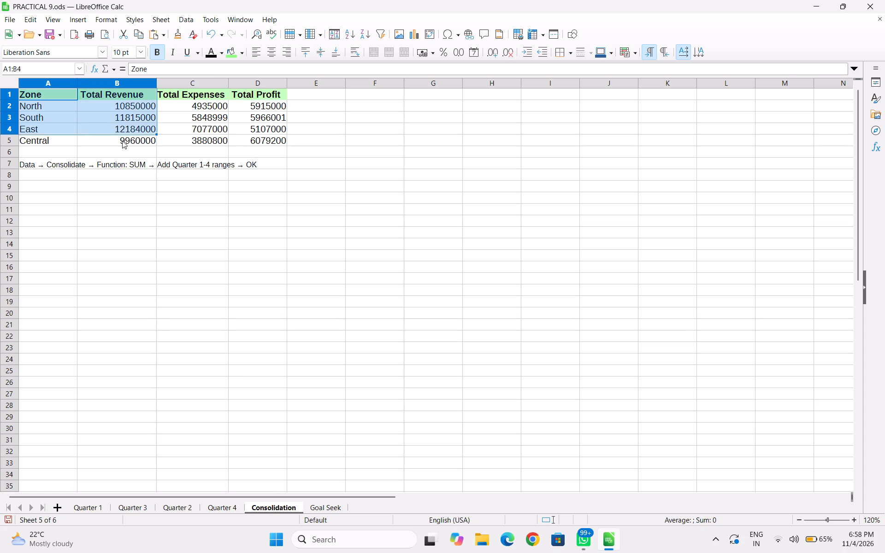
pyautogui.moveTo(122, 141); pyautogui.dragTo(261, 162)
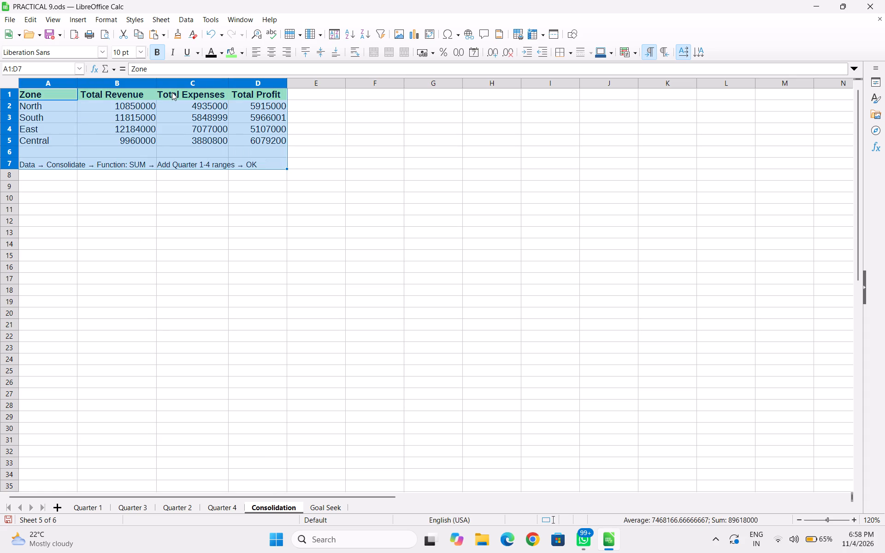
pyautogui.moveTo(172, 92); pyautogui.dragTo(170, 100)
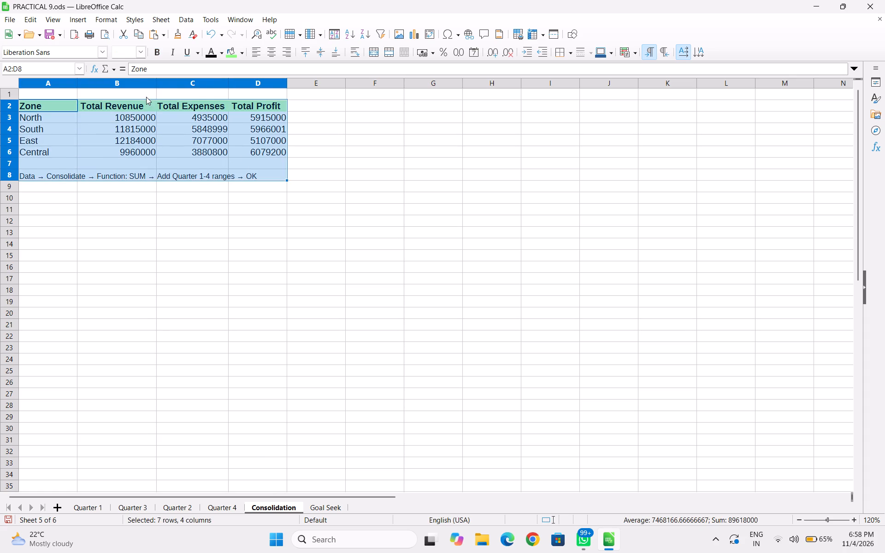
# Enter the title "CONSOLIDATION" in cell B1, padded with leading spaces so it sits roughly centred above the table.
pyautogui.doubleClick(145, 95)
pyautogui.press('space')
pyautogui.press('space')
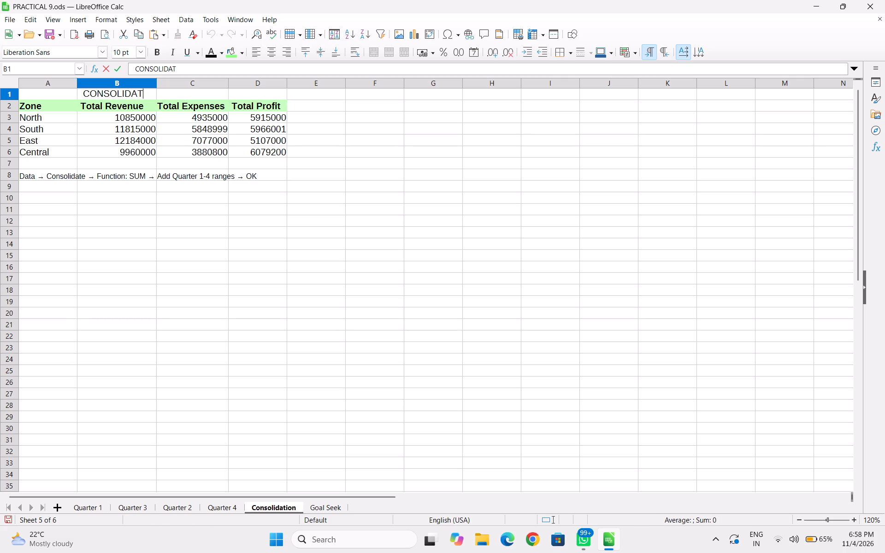
pyautogui.click(80, 94)
pyautogui.press('space')
pyautogui.press('space')
pyautogui.press('space')
pyautogui.press('space')
pyautogui.press('space')
pyautogui.press('space')
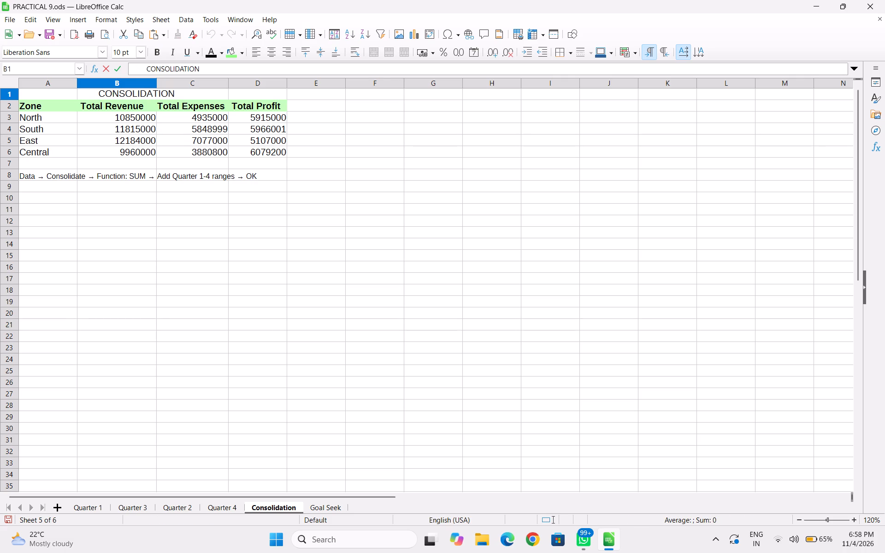
# Make the CONSOLIDATION title bold and fill A1:D1 with the Accent 1, 60% Lighter green background.
pyautogui.moveTo(189, 93); pyautogui.dragTo(81, 100)
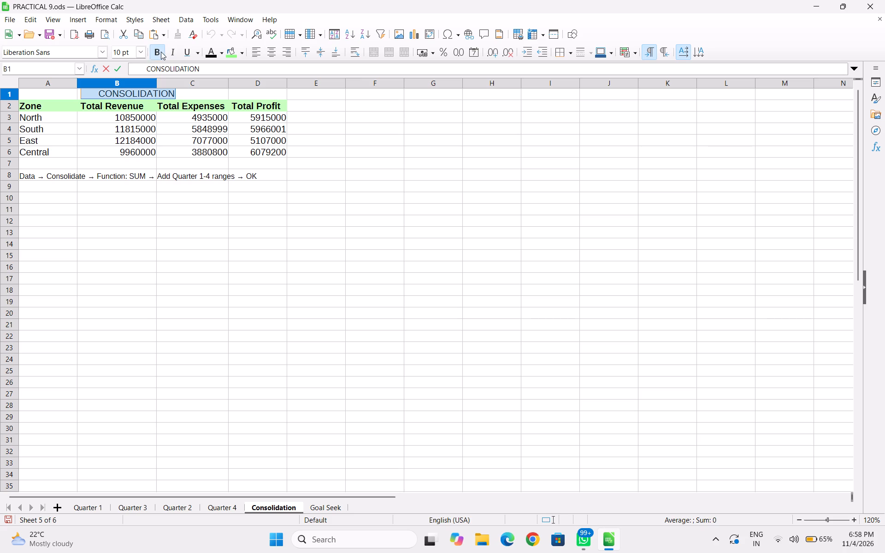
pyautogui.click(161, 52)
pyautogui.click(230, 49)
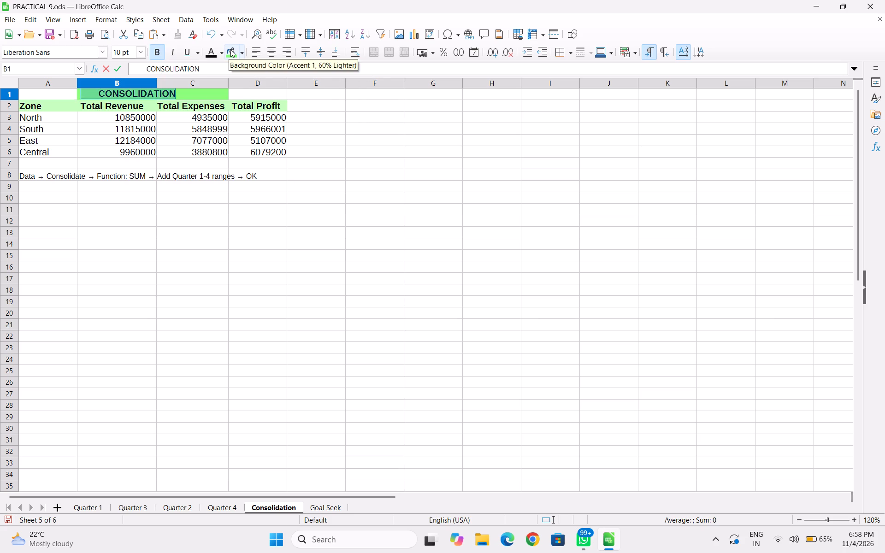
pyautogui.moveTo(254, 91); pyautogui.dragTo(60, 88)
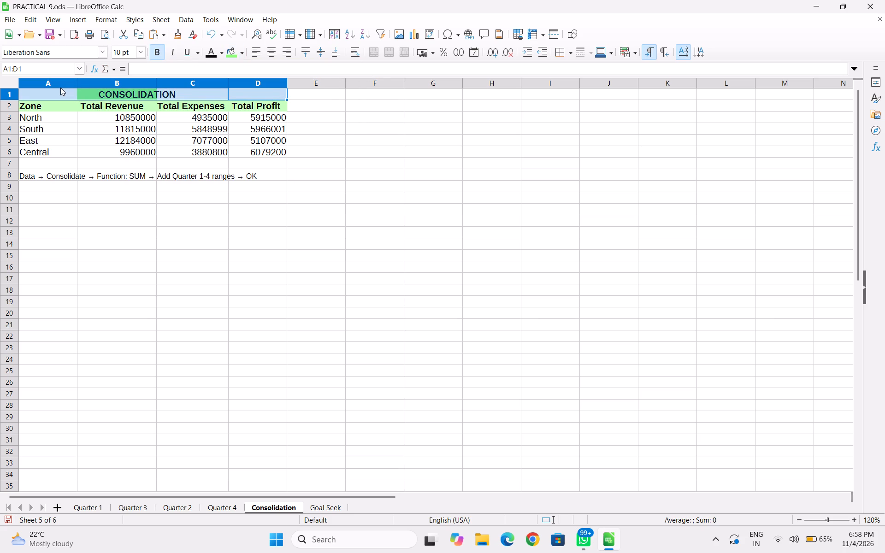
pyautogui.click(227, 56)
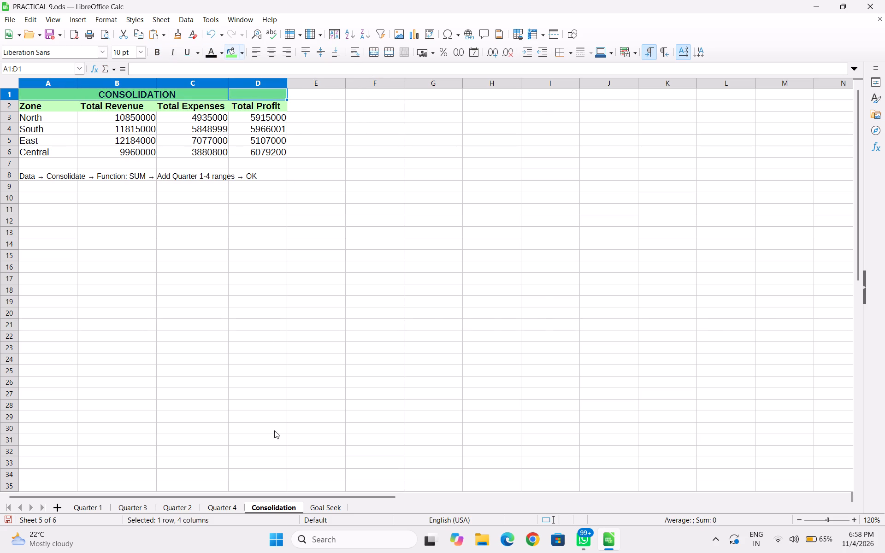
# On the Goal Seek sheet, move the student table A1:G6 down three rows so it starts at row 4.
pyautogui.click(319, 507)
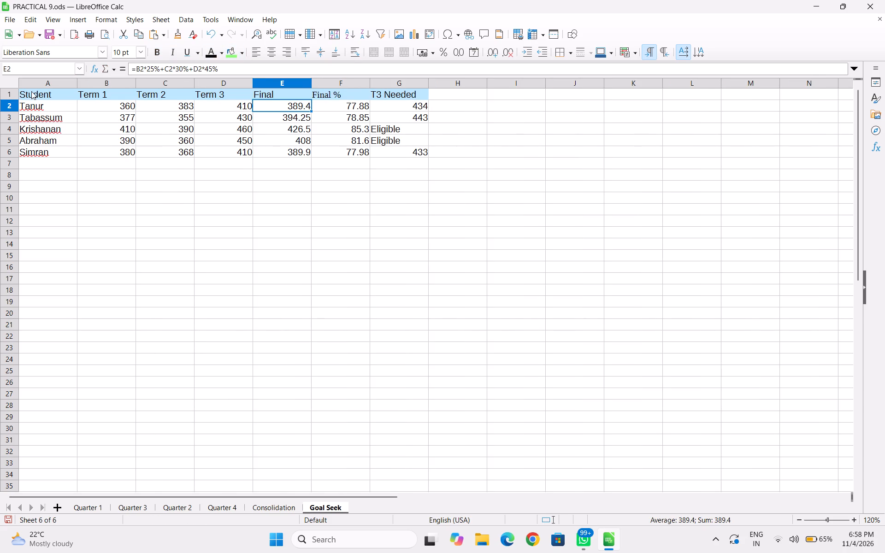
pyautogui.moveTo(32, 92); pyautogui.dragTo(284, 143)
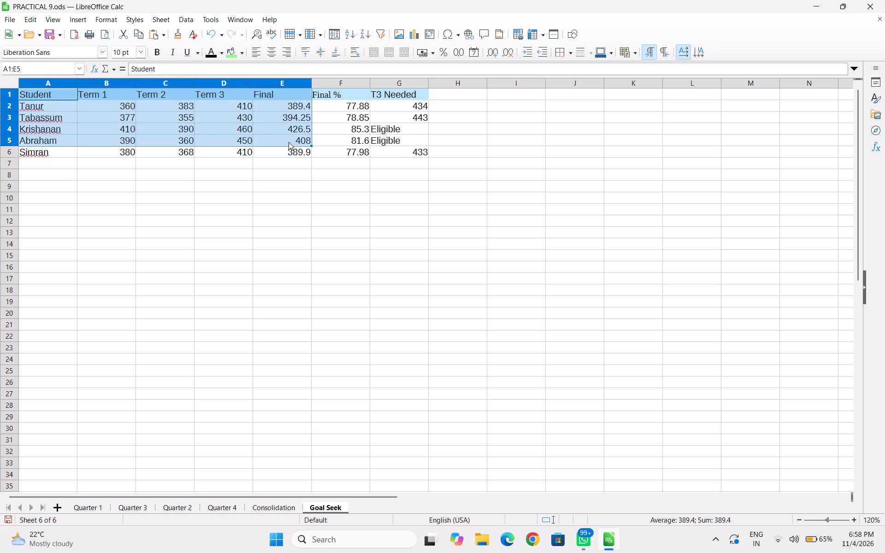
pyautogui.click(327, 383)
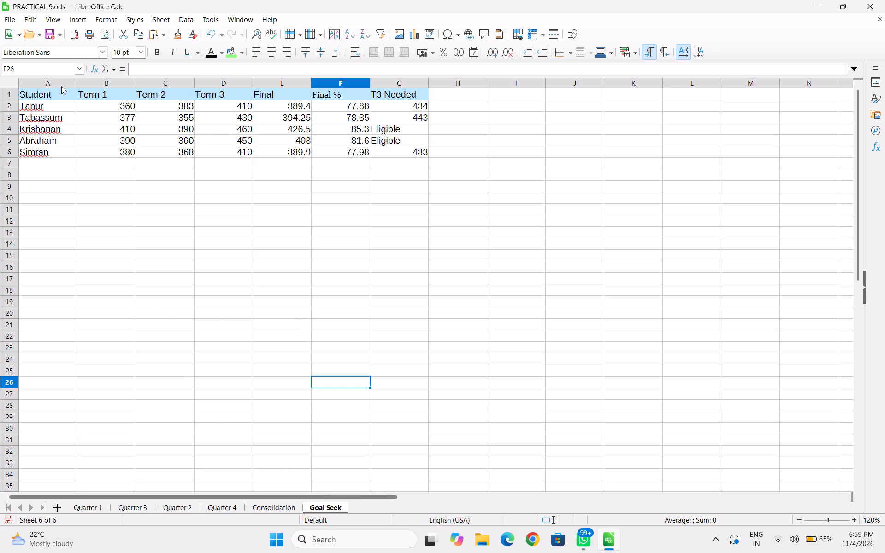
pyautogui.moveTo(54, 98); pyautogui.dragTo(390, 155)
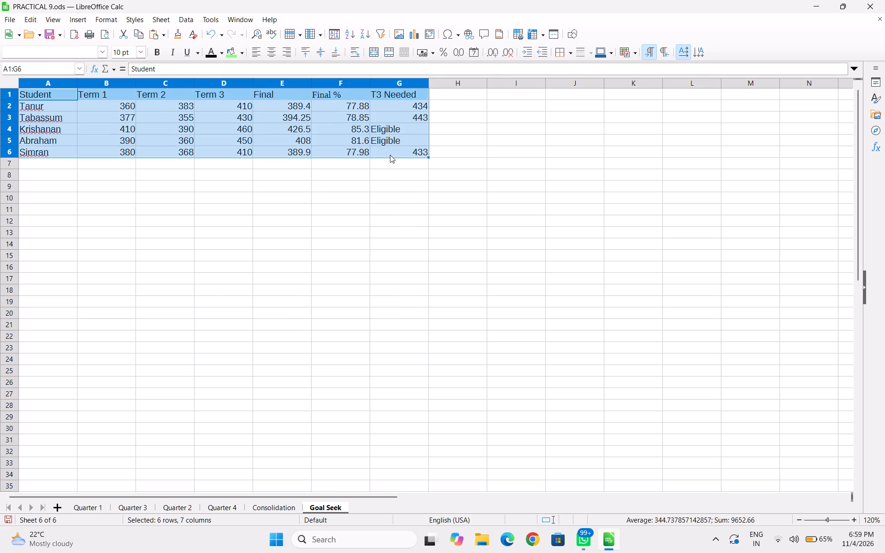
pyautogui.moveTo(256, 95); pyautogui.dragTo(251, 128)
# Enter the title "SCHOLARSHIP ELIGIBILITY" in cell C1, indented with leading spaces above the student table.
pyautogui.doubleClick(218, 91)
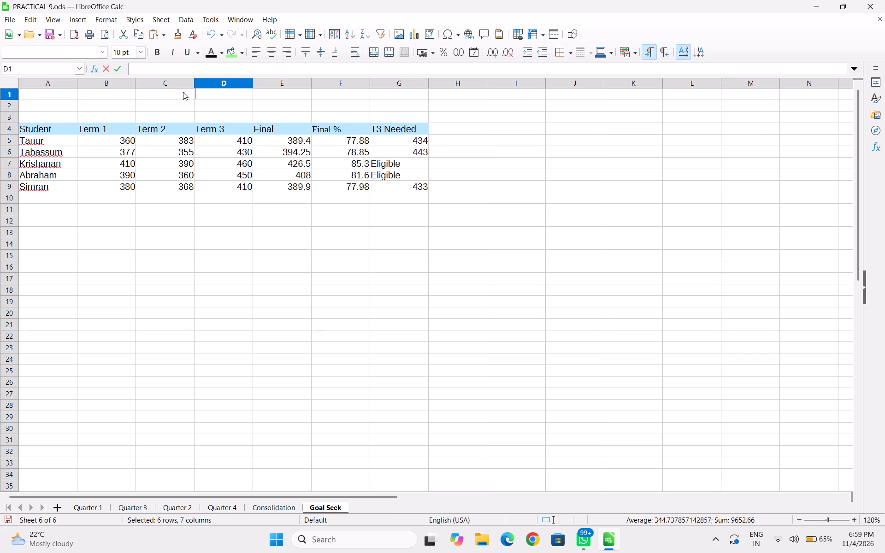
pyautogui.doubleClick(183, 92)
pyautogui.write('SCHL')
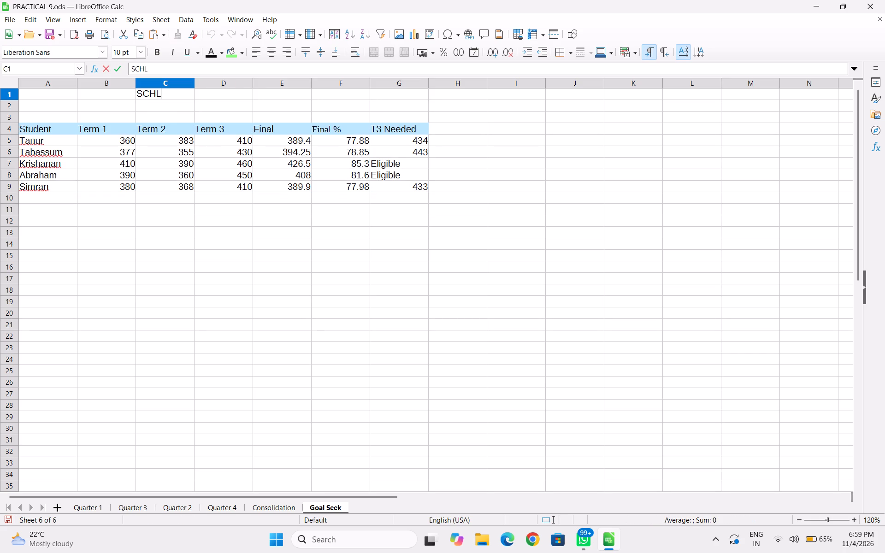
pyautogui.press('BackSpace')
pyautogui.write('OLARSHIP ELID')
pyautogui.press('BackSpace')
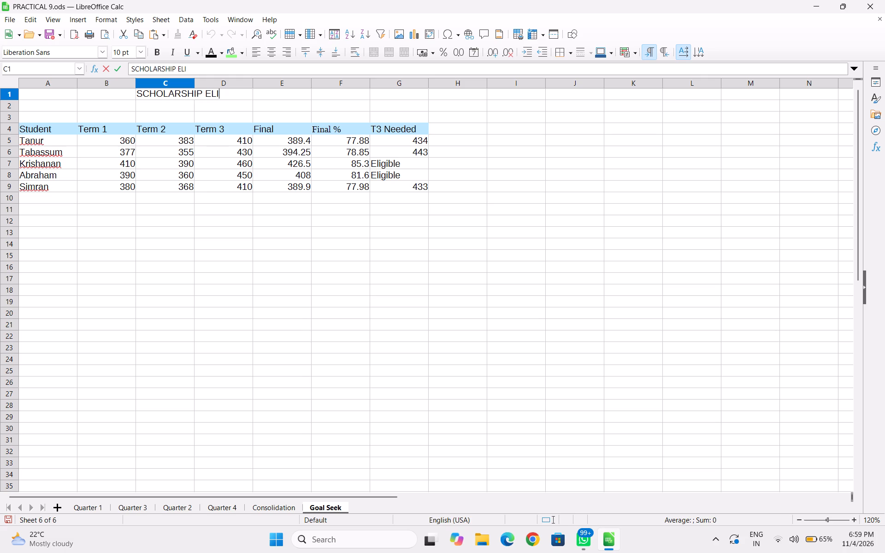
pyautogui.write('GIBI')
pyautogui.write('LITY')
pyautogui.press('space')
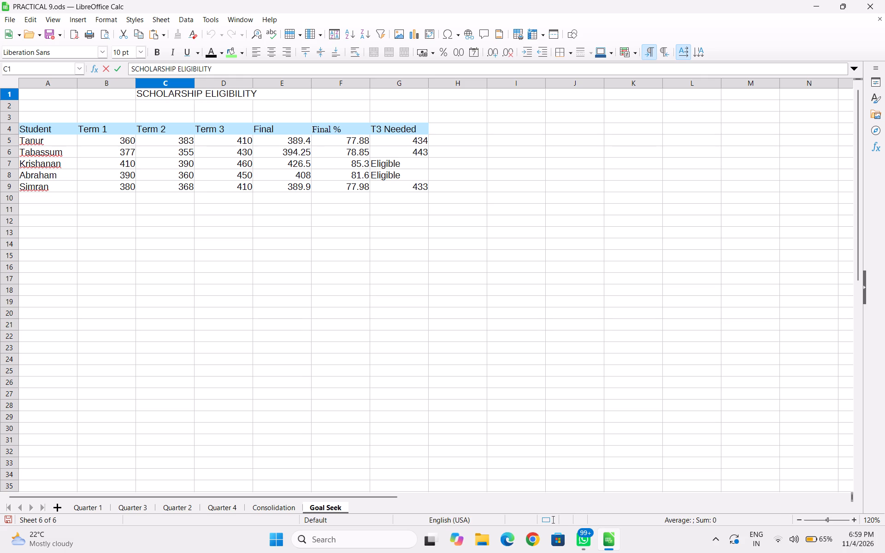
pyautogui.click(136, 96)
pyautogui.press('space')
pyautogui.press('space')
pyautogui.press('space')
pyautogui.press('space')
pyautogui.press('space')
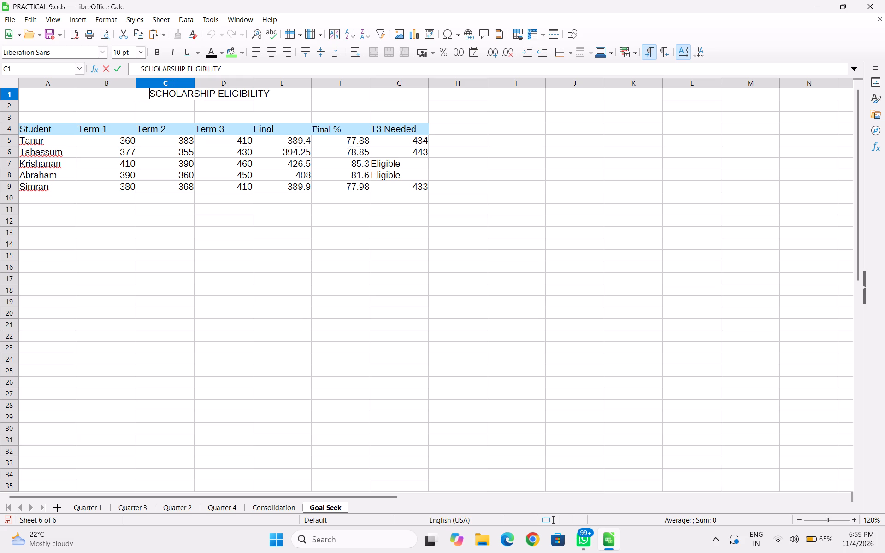
# Make the SCHOLARSHIP ELIGIBILITY title bold and fill A1:G1 with the Accent 6, 60% Lighter background colour.
pyautogui.moveTo(286, 90); pyautogui.dragTo(40, 83)
pyautogui.click(156, 57)
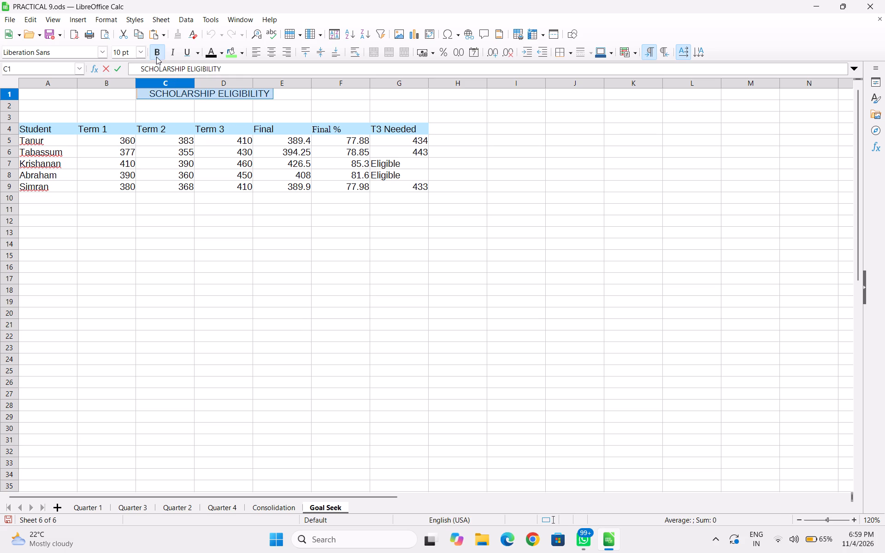
pyautogui.click(231, 53)
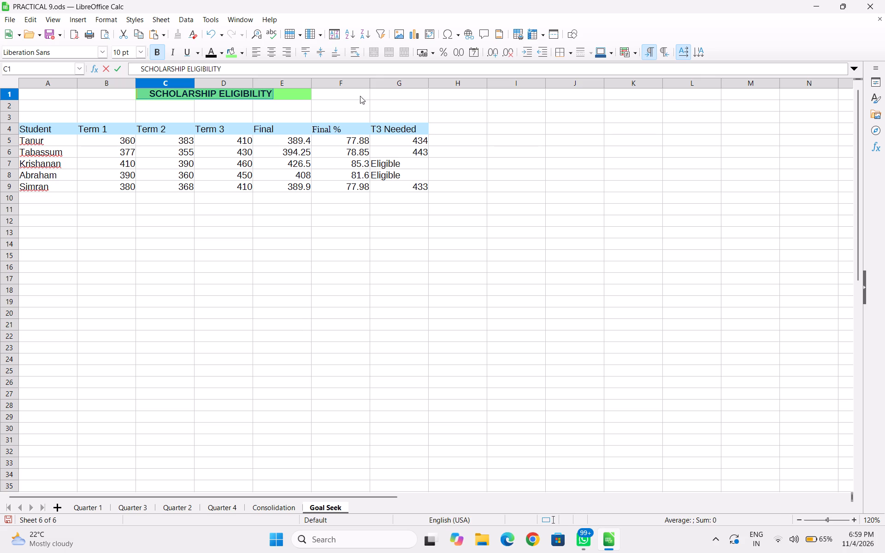
pyautogui.moveTo(397, 94); pyautogui.dragTo(48, 92)
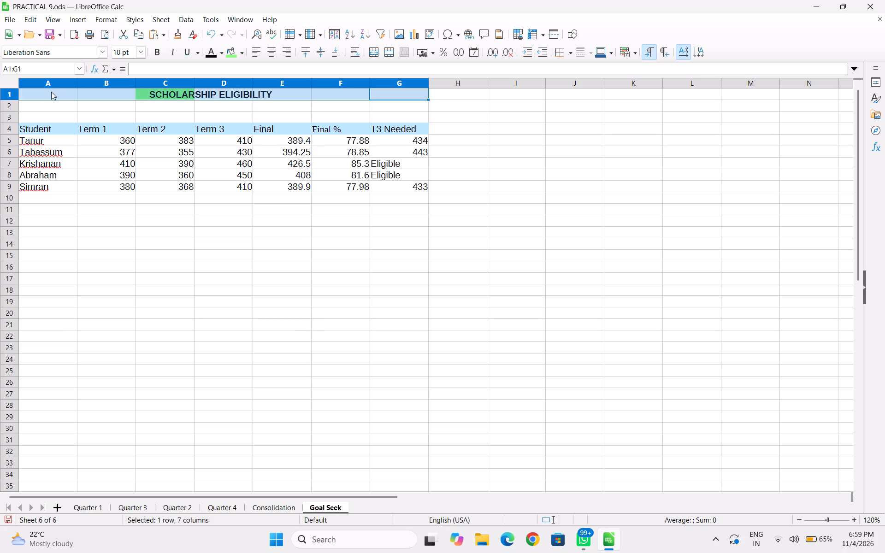
pyautogui.click(244, 55)
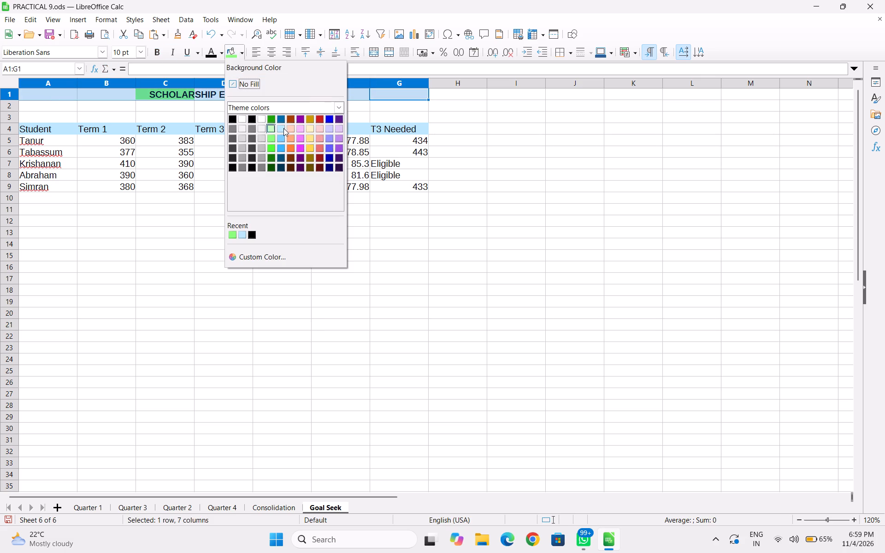
pyautogui.click(320, 137)
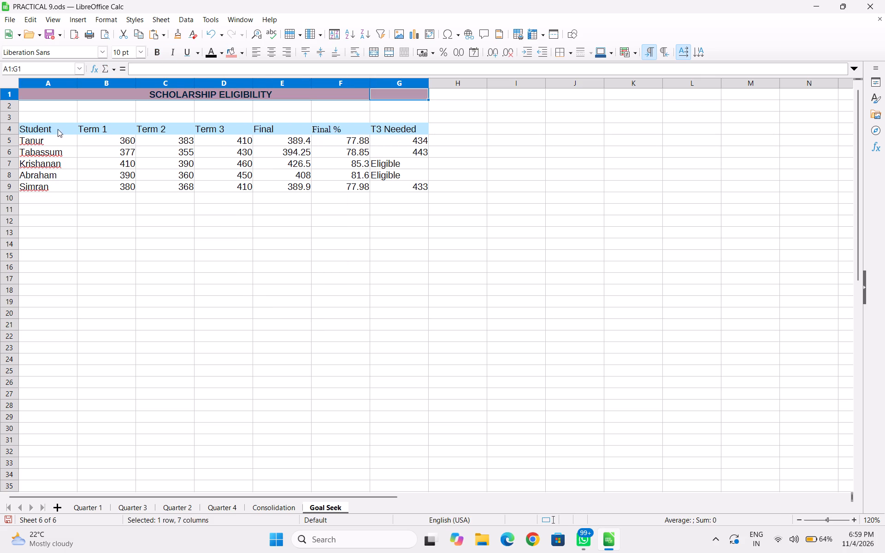
# Fill the student table's header row A4:G4 with a light orange theme background colour.
pyautogui.moveTo(58, 128); pyautogui.dragTo(388, 134)
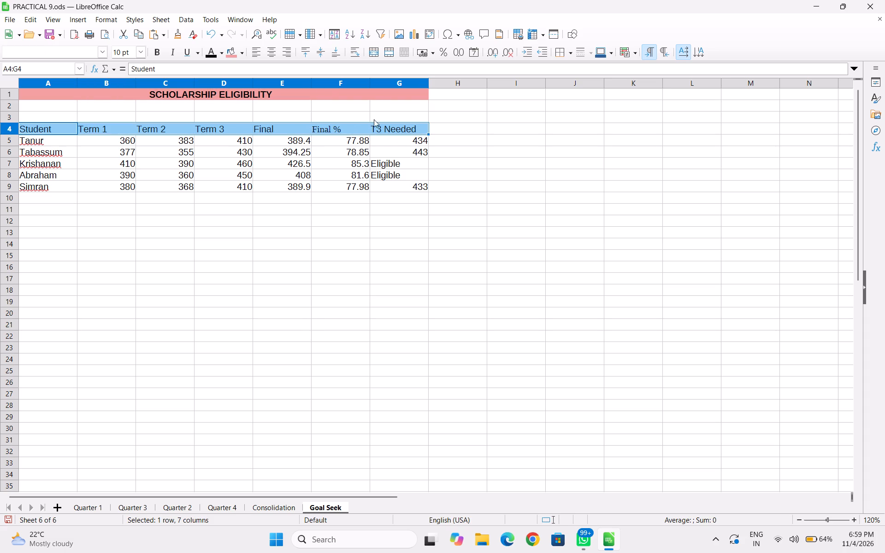
pyautogui.click(242, 54)
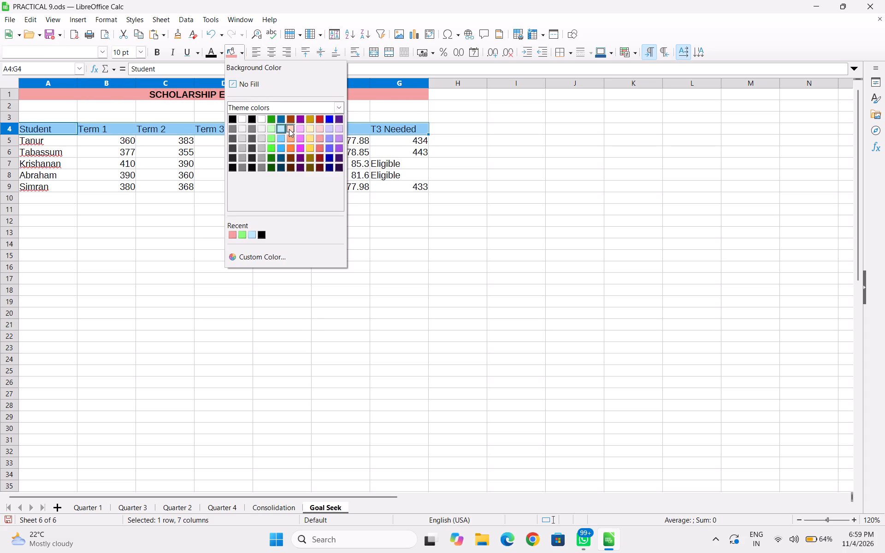
pyautogui.click(289, 129)
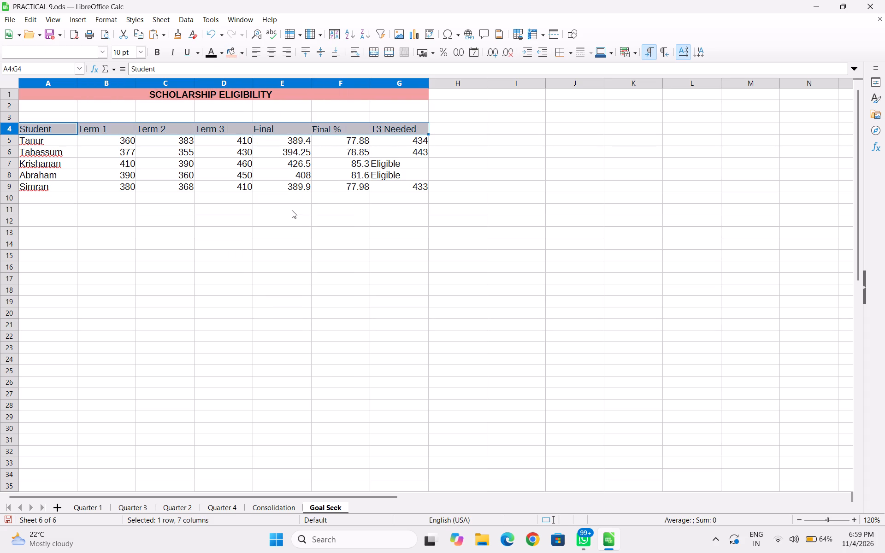
pyautogui.click(292, 210)
# Set the font size of the title row A1:G1 to 13 pt.
pyautogui.moveTo(68, 128); pyautogui.dragTo(190, 138)
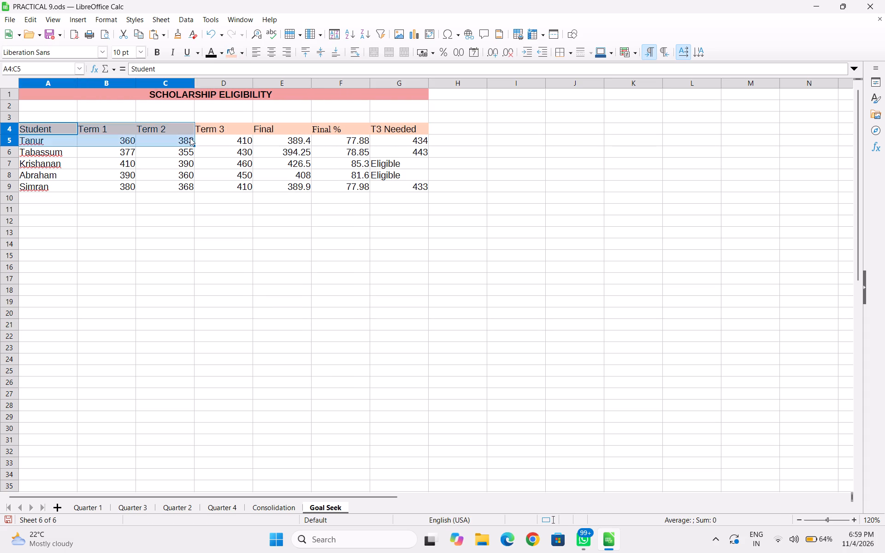
pyautogui.moveTo(190, 138); pyautogui.dragTo(398, 131)
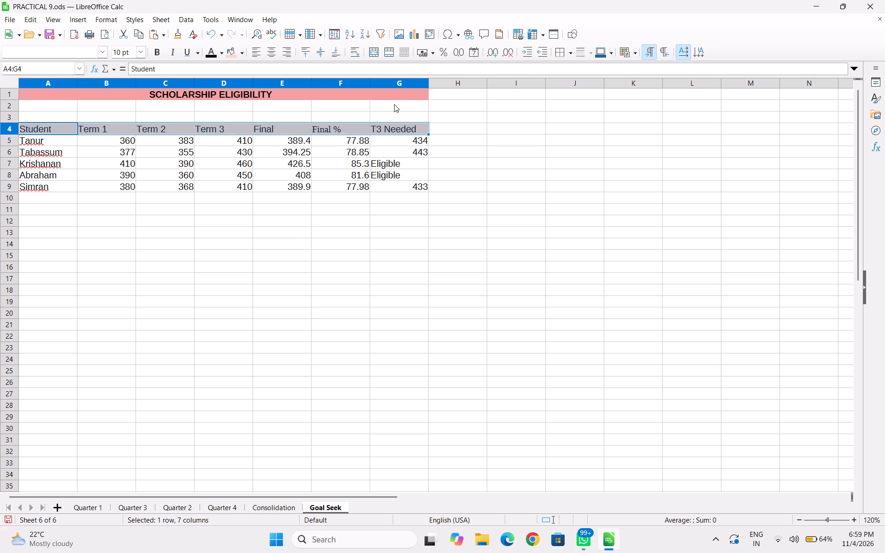
pyautogui.moveTo(393, 93); pyautogui.dragTo(61, 95)
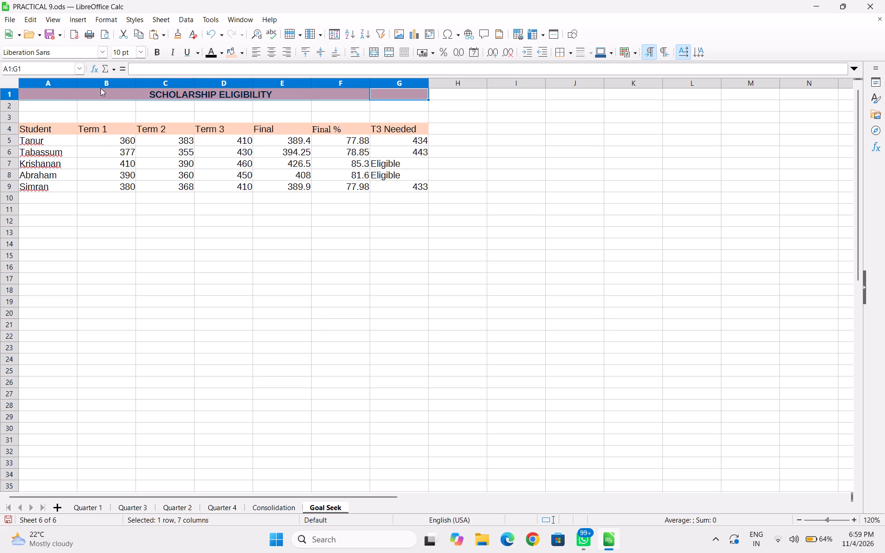
pyautogui.click(137, 49)
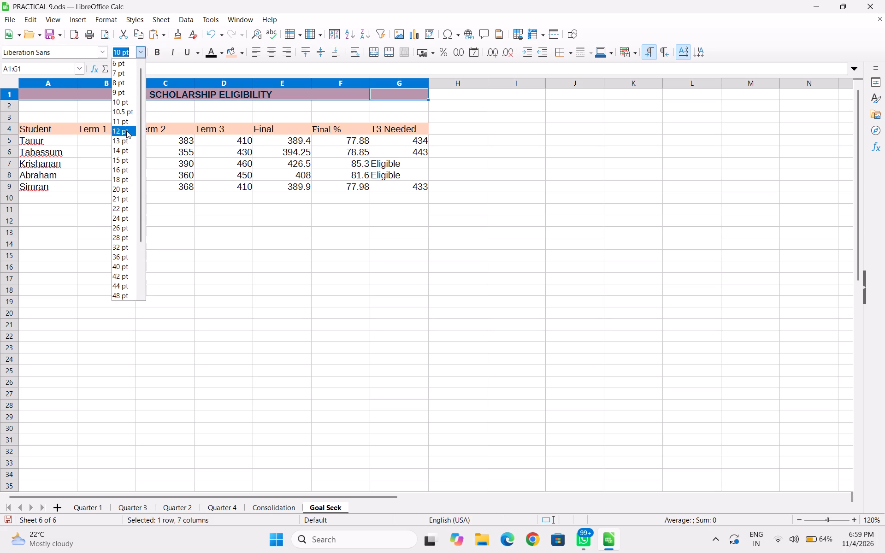
pyautogui.click(124, 138)
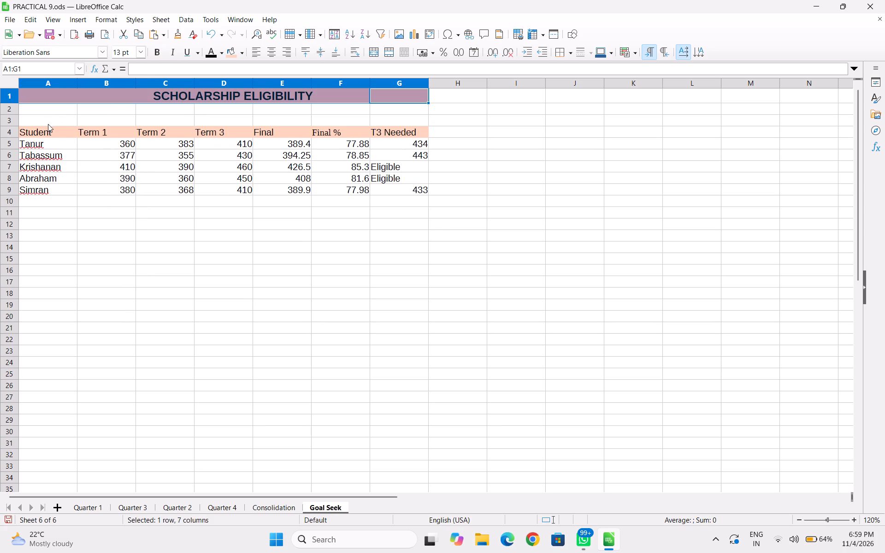
# Move the student table A4:G9 up so its header row sits in row 2, directly below the title.
pyautogui.moveTo(57, 130); pyautogui.dragTo(56, 121)
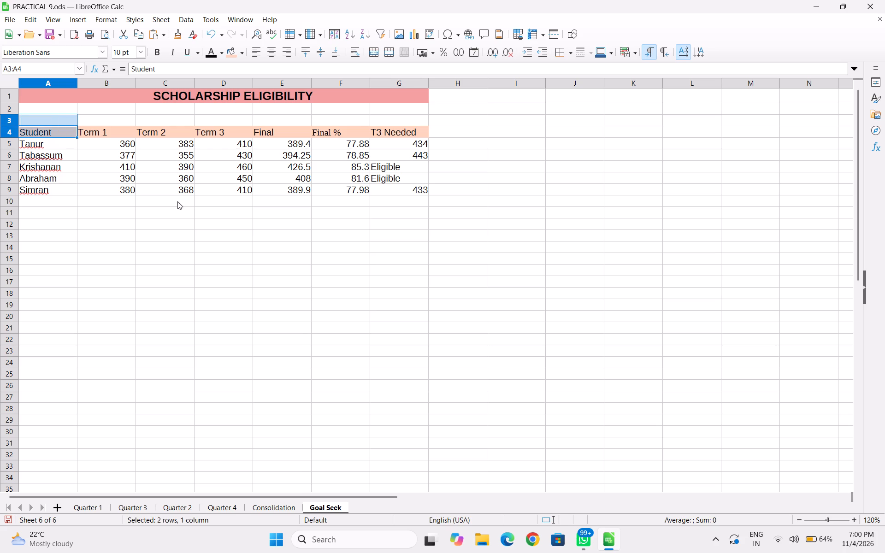
pyautogui.moveTo(420, 135); pyautogui.dragTo(208, 188)
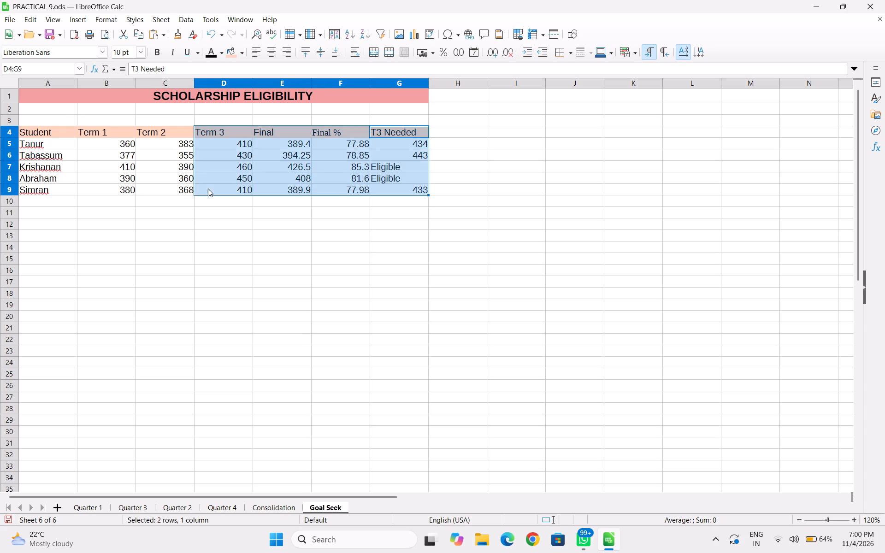
pyautogui.moveTo(208, 188); pyautogui.dragTo(50, 190)
pyautogui.moveTo(152, 130); pyautogui.dragTo(148, 111)
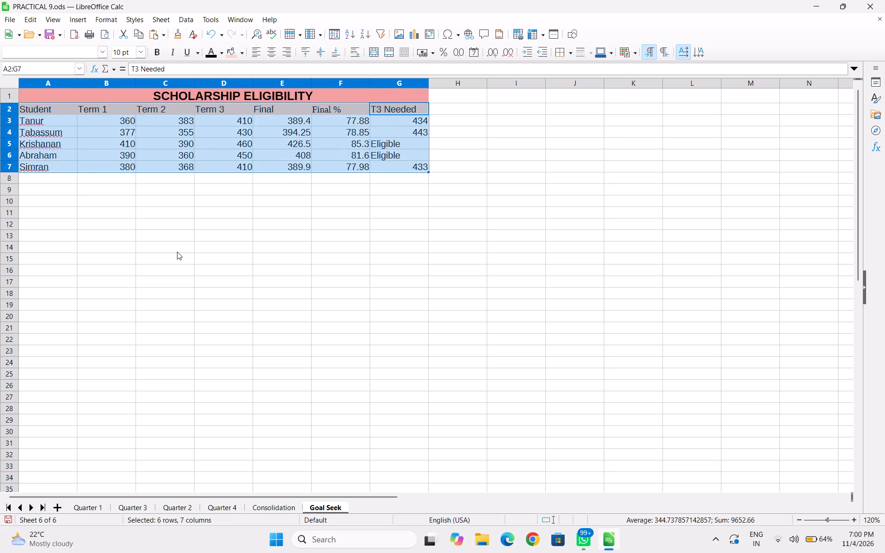
pyautogui.click(177, 252)
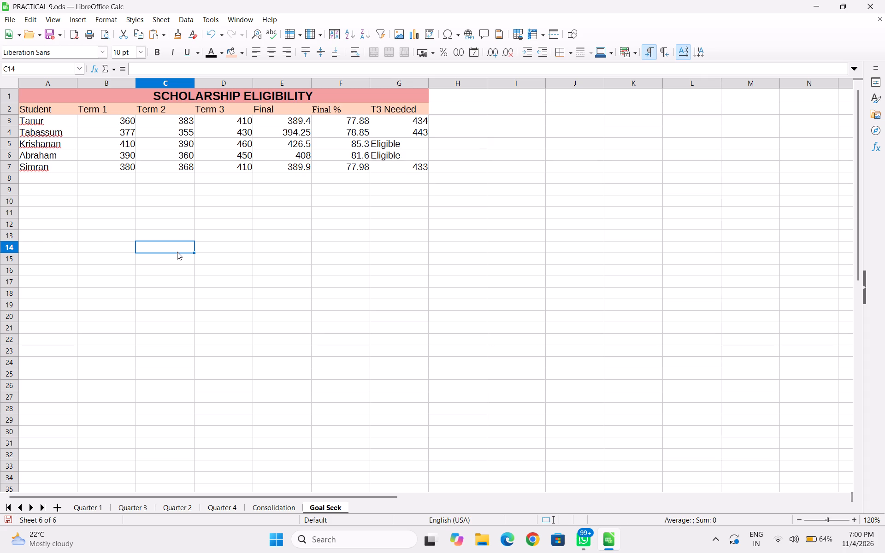
# Enter the 8 pt note "Final = Term 1 x 25% + Term 2 x 30% + Term 3 x 45%" in cell A9.
pyautogui.click(52, 187)
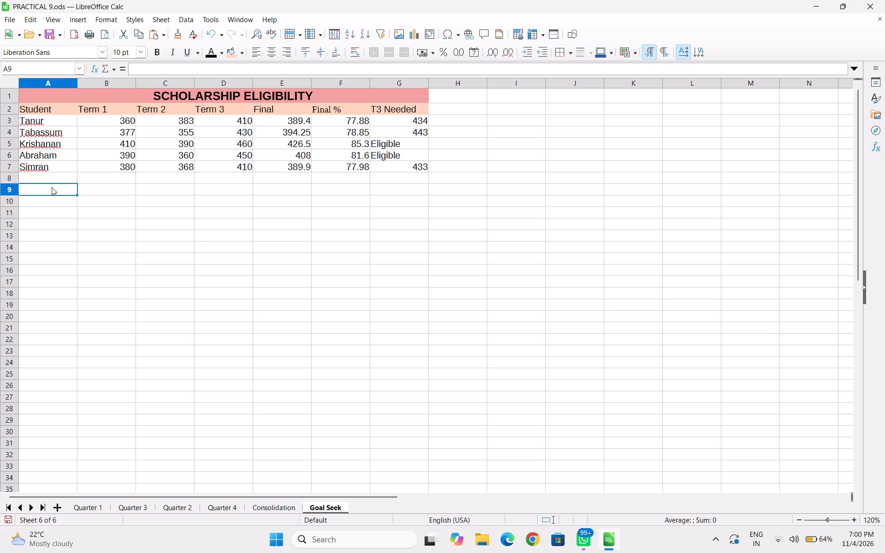
pyautogui.click(140, 52)
pyautogui.click(131, 85)
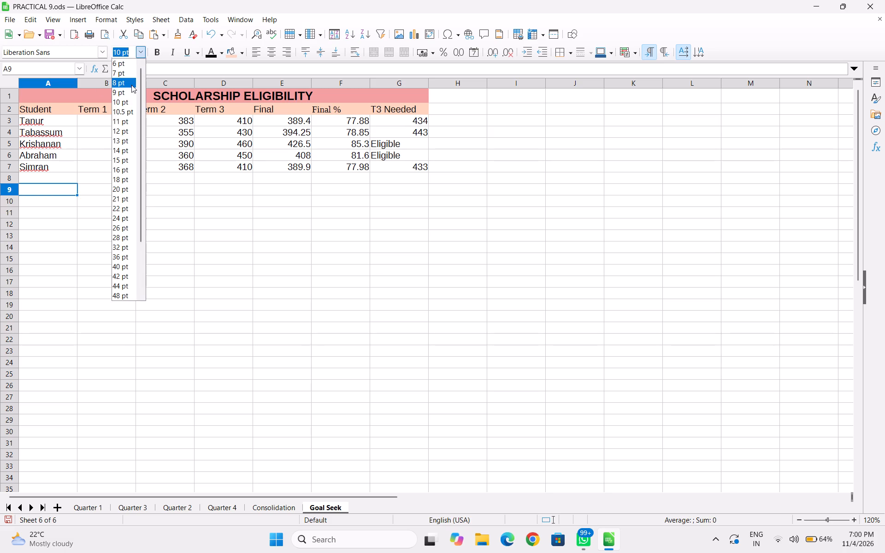
pyautogui.click(48, 191)
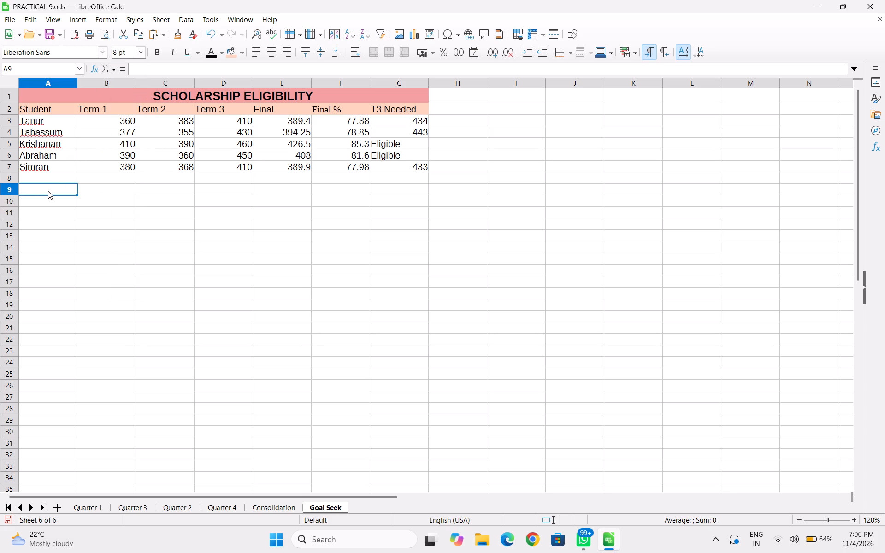
pyautogui.tripleClick(48, 191)
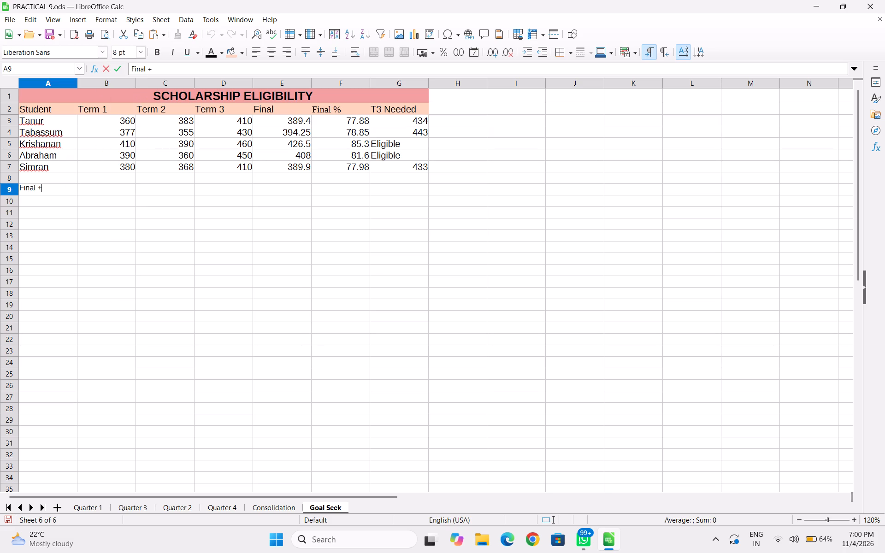
pyautogui.press('BackSpace')
pyautogui.write('=')
pyautogui.press('space')
pyautogui.write('x 25%')
pyautogui.press('space')
pyautogui.hotkey('shift', '+')
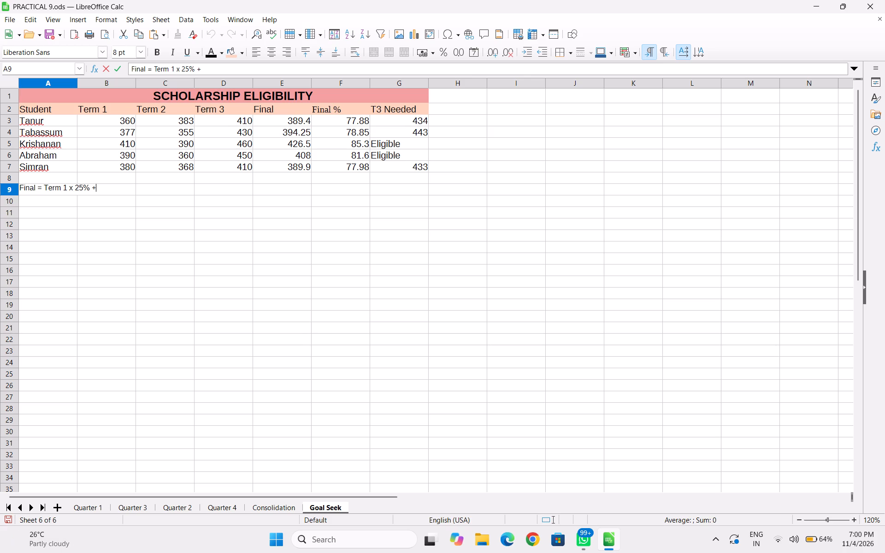
pyautogui.press('space')
pyautogui.write('erm 2')
pyautogui.press('space')
pyautogui.write('x')
pyautogui.press('space')
pyautogui.write('30')
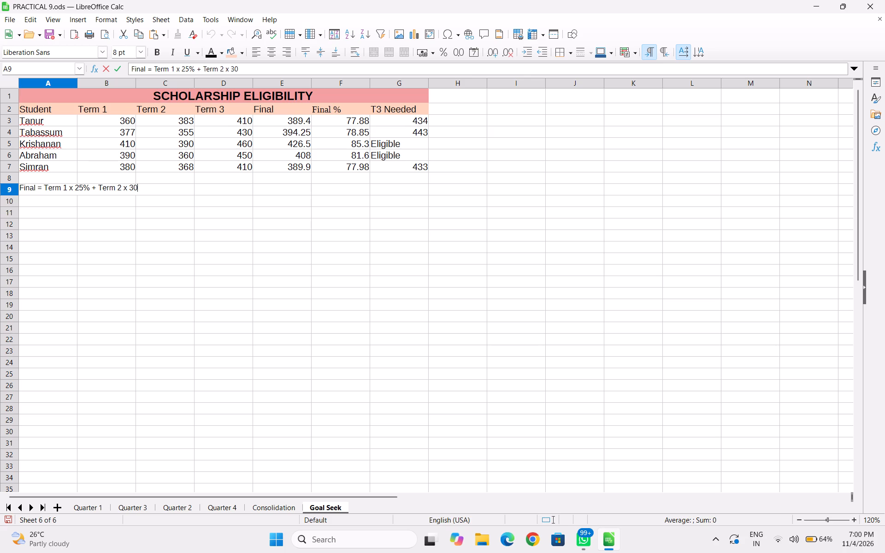
pyautogui.hotkey('shift', '%')
pyautogui.press('space')
pyautogui.write('=')
pyautogui.press('space')
pyautogui.press('BackSpace')
pyautogui.press('BackSpace')
pyautogui.write('+')
pyautogui.press('space')
pyautogui.write('45%')
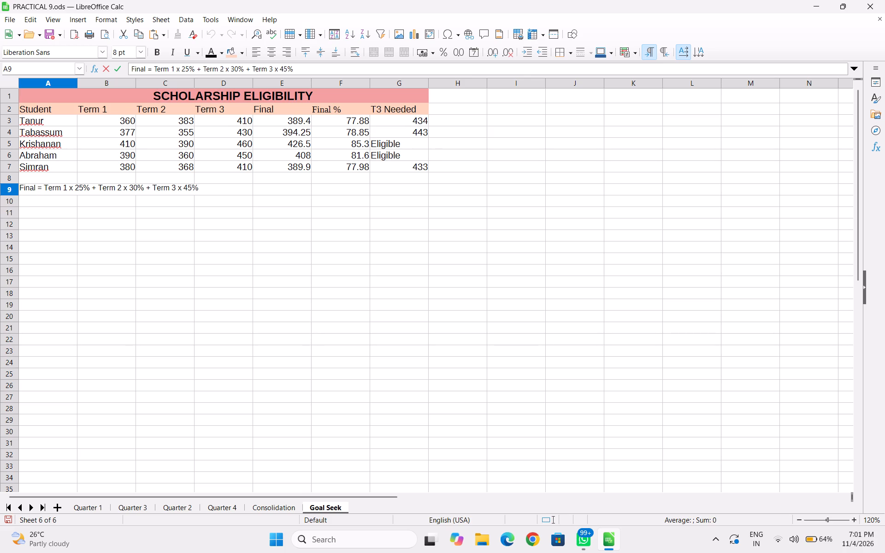
# Enter the 8 pt note "Goal Seek: Set Final to 400, change Term 3; scholarship > 80%" in cell A10.
pyautogui.click(36, 198)
pyautogui.click(36, 198)
pyautogui.doubleClick(36, 198)
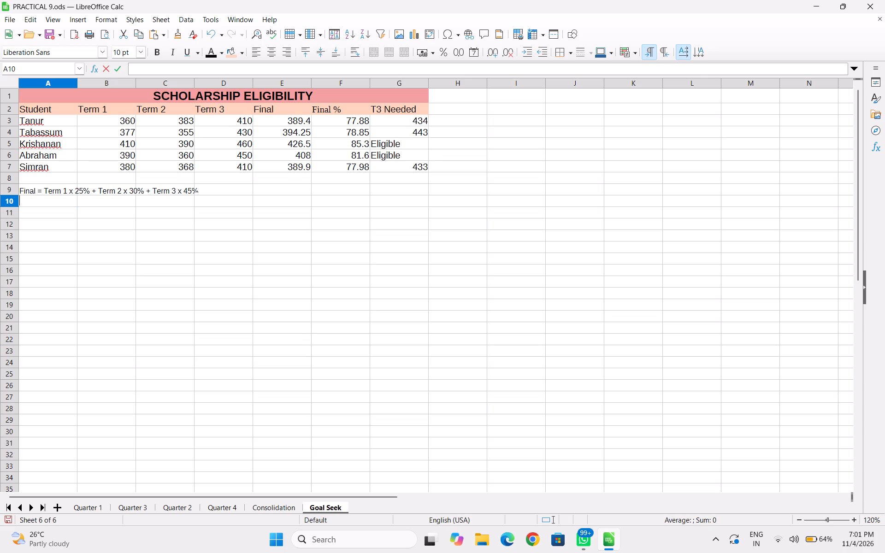
pyautogui.write('oal')
pyautogui.press('BackSpace')
pyautogui.press('BackSpace')
pyautogui.press('BackSpace')
pyautogui.press('BackSpace')
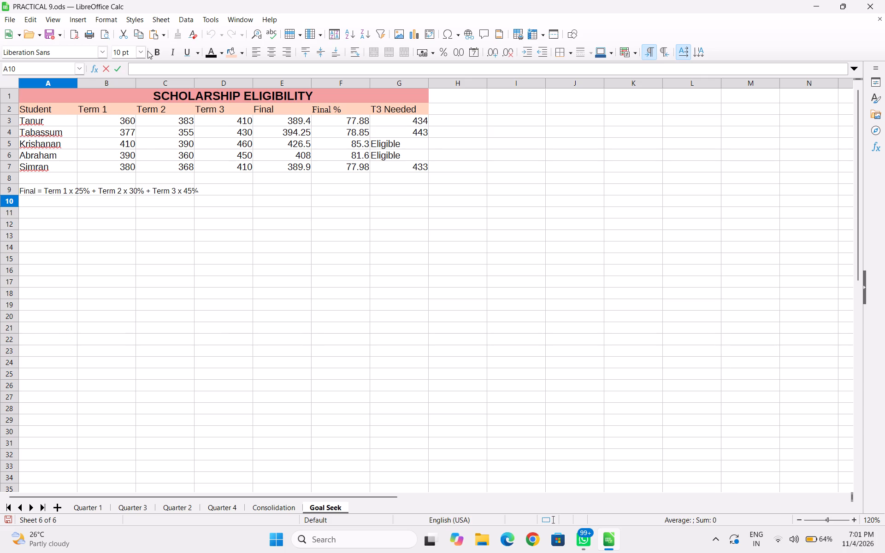
pyautogui.click(143, 52)
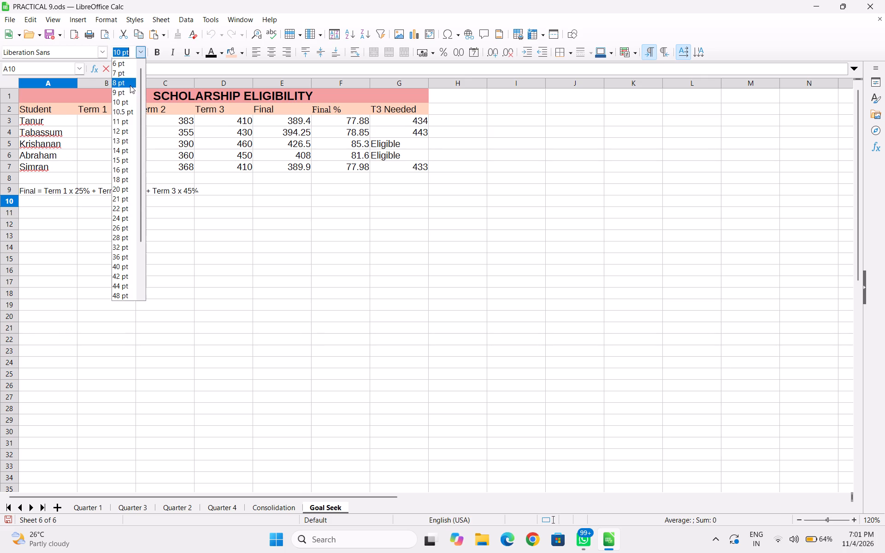
pyautogui.click(130, 85)
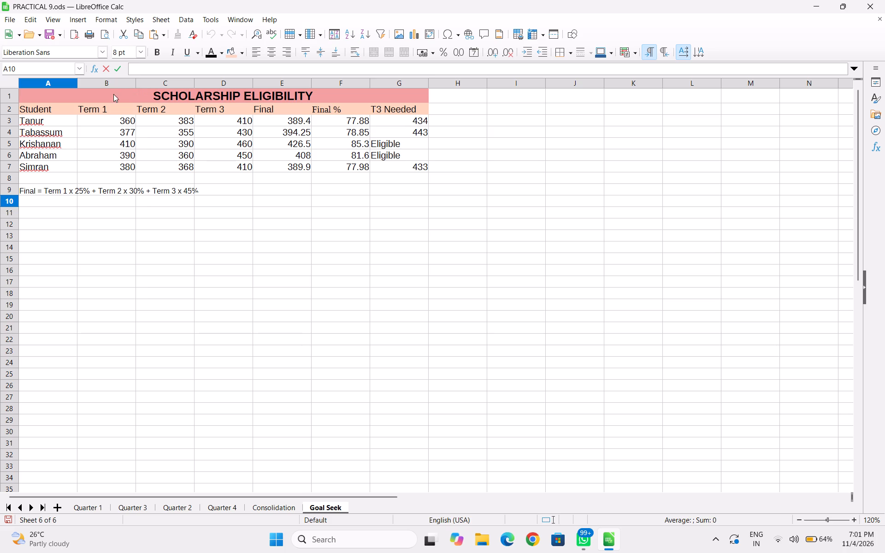
pyautogui.click(44, 206)
pyautogui.press('s')
pyautogui.write('eek')
pyautogui.press('space')
pyautogui.press('BackSpace')
pyautogui.press(';')
pyautogui.press('BackSpace')
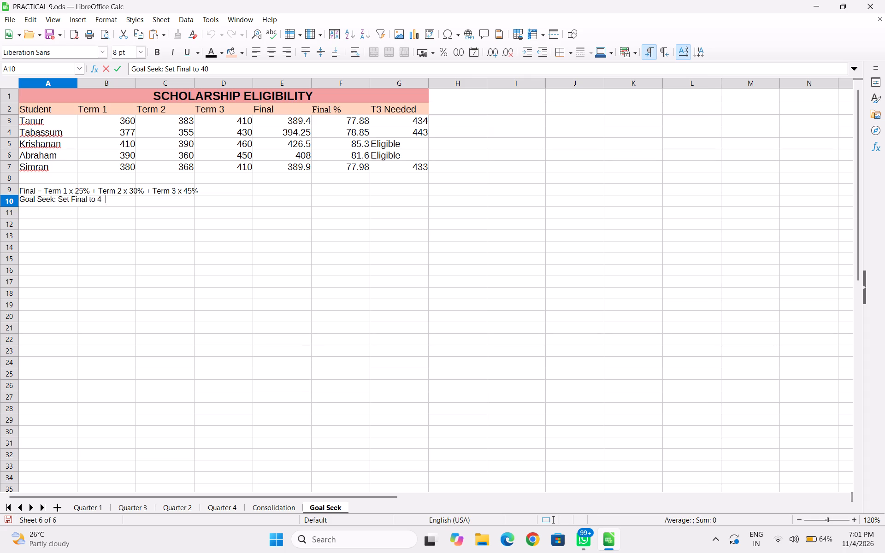
pyautogui.write(', change t')
pyautogui.press('BackSpace')
pyautogui.press('t')
pyautogui.write('erm')
pyautogui.press('space')
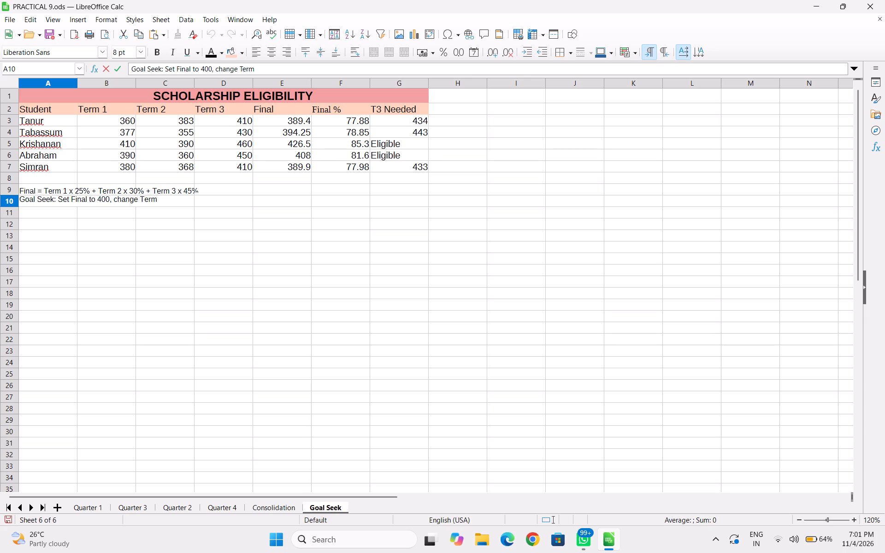
pyautogui.press('3')
pyautogui.press(';')
pyautogui.press('space')
pyautogui.write('scholarship')
pyautogui.press('space')
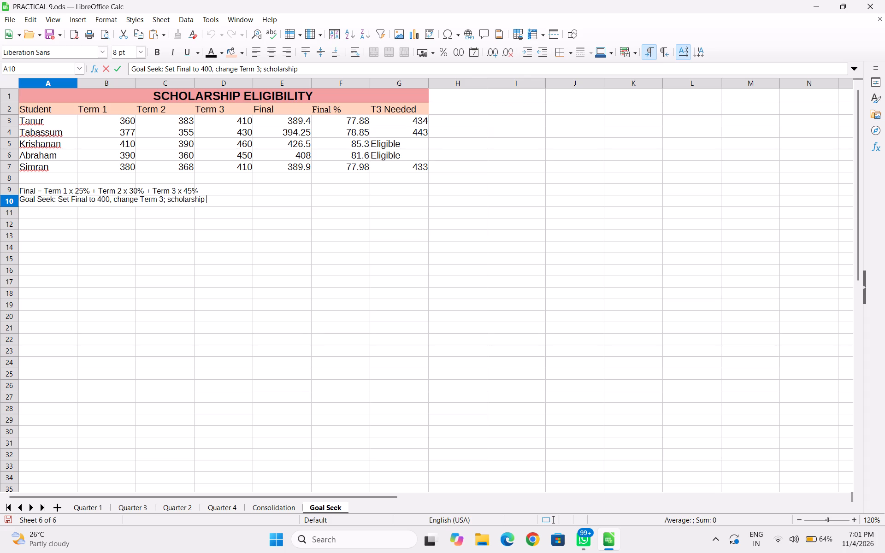
pyautogui.write('> 80')
pyautogui.hotkey('shift', '%')
pyautogui.click(195, 324)
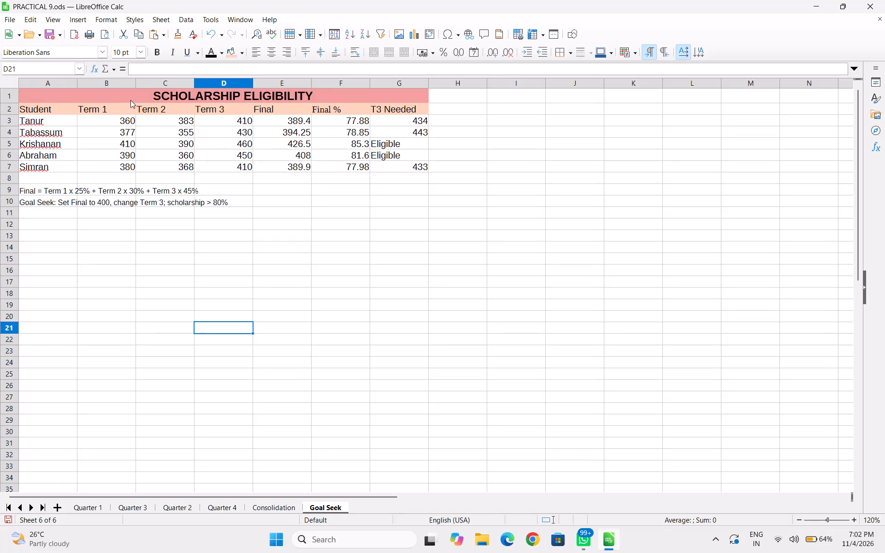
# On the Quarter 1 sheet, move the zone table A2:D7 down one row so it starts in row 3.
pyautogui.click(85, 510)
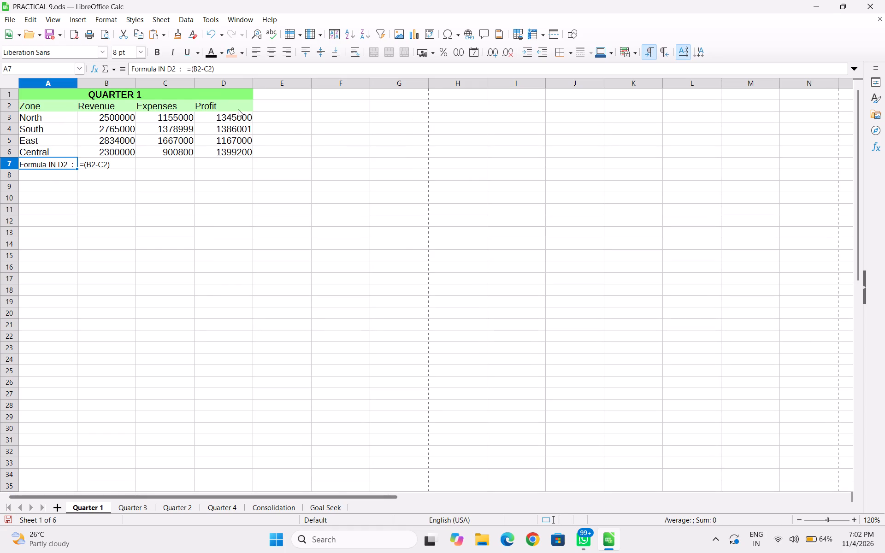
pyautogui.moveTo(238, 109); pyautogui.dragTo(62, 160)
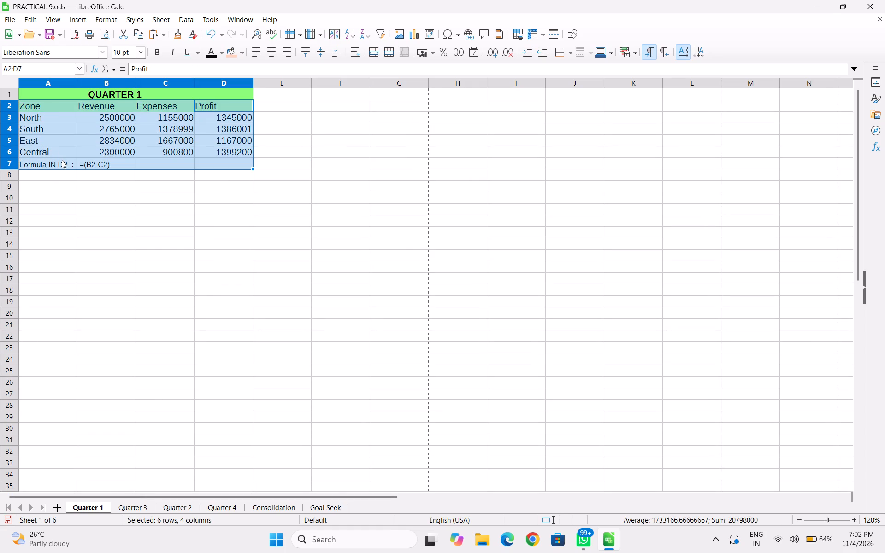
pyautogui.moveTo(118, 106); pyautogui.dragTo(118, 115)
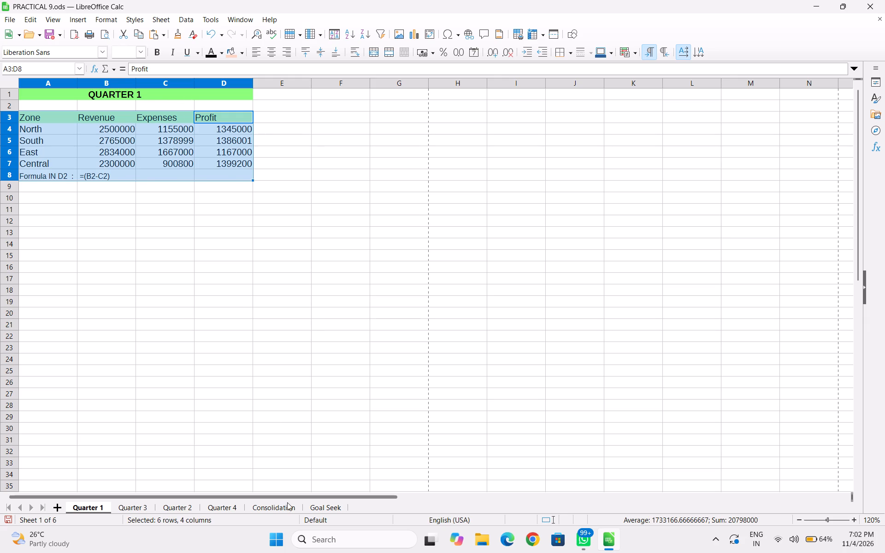
# Check the Goal Seek title's font size and set the Quarter 1 title row A1:D1 to 13 pt.
pyautogui.click(320, 506)
pyautogui.moveTo(406, 97); pyautogui.dragTo(43, 98)
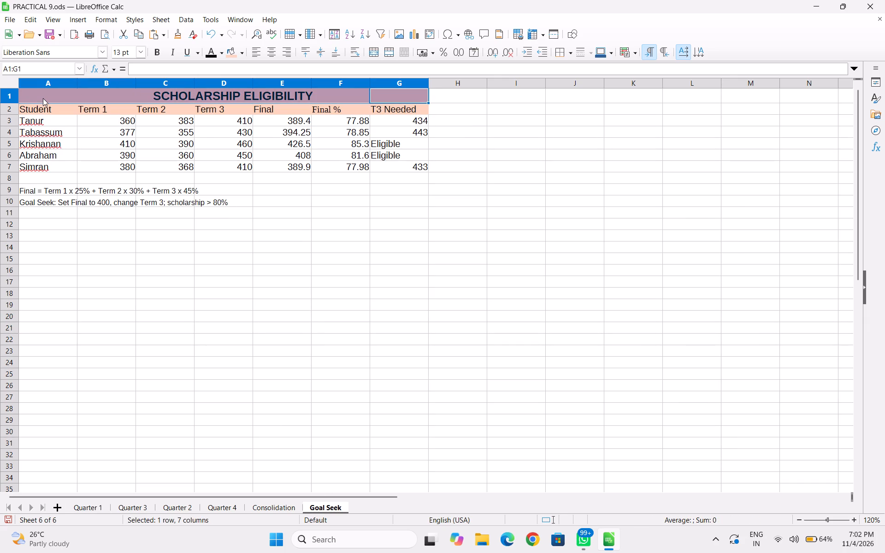
pyautogui.click(99, 512)
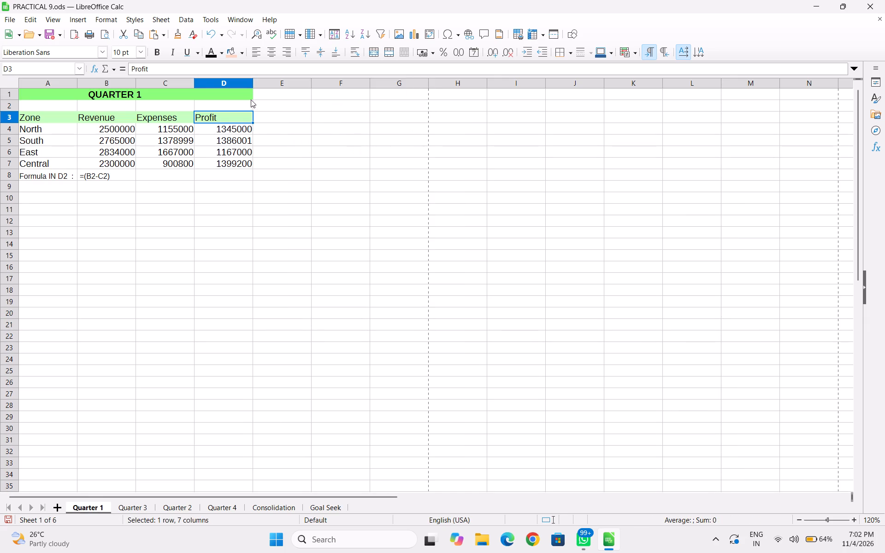
pyautogui.moveTo(235, 93); pyautogui.dragTo(130, 96)
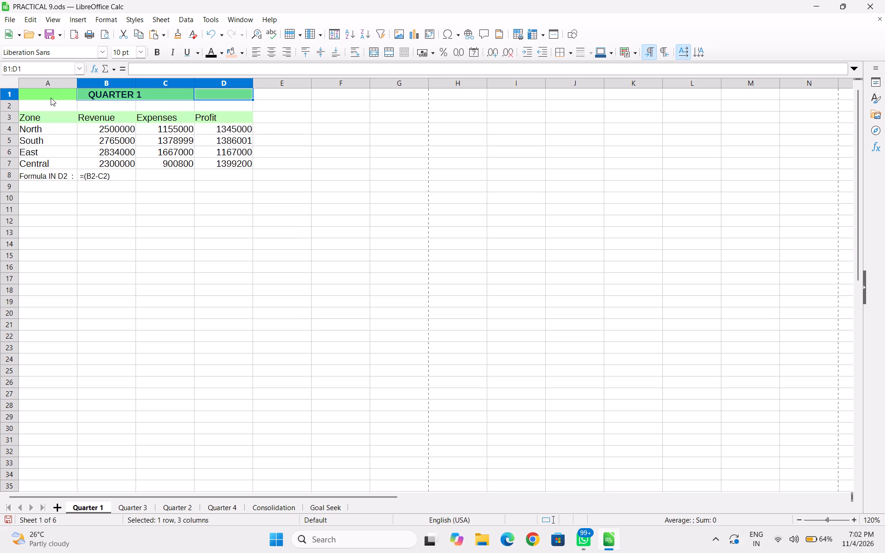
pyautogui.moveTo(51, 98); pyautogui.dragTo(213, 93)
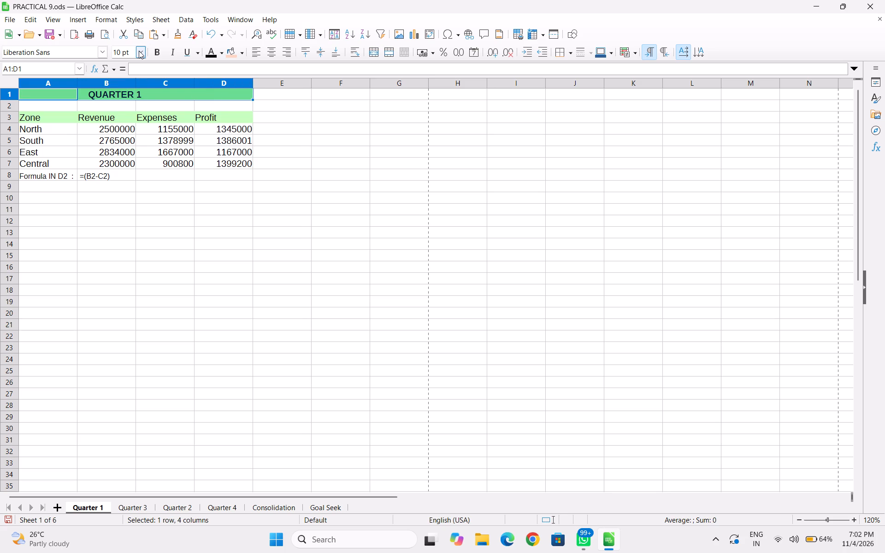
pyautogui.click(139, 51)
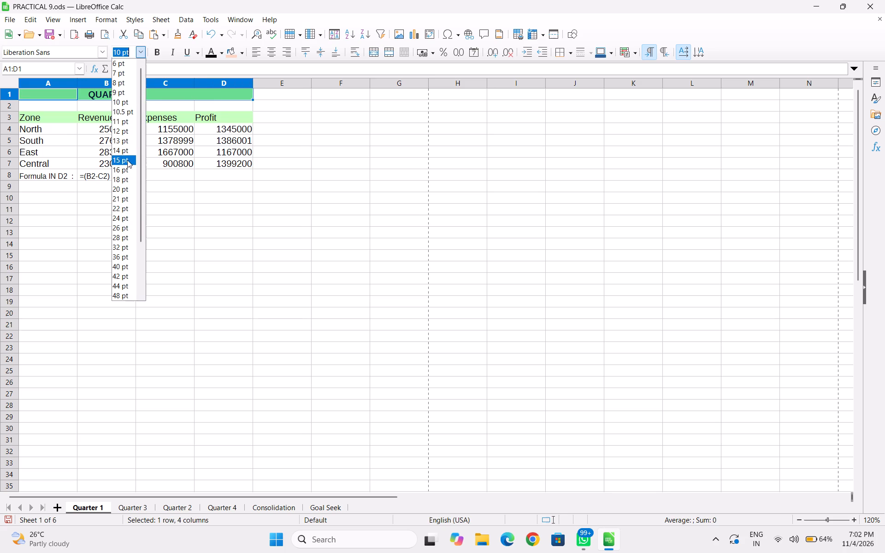
pyautogui.click(127, 143)
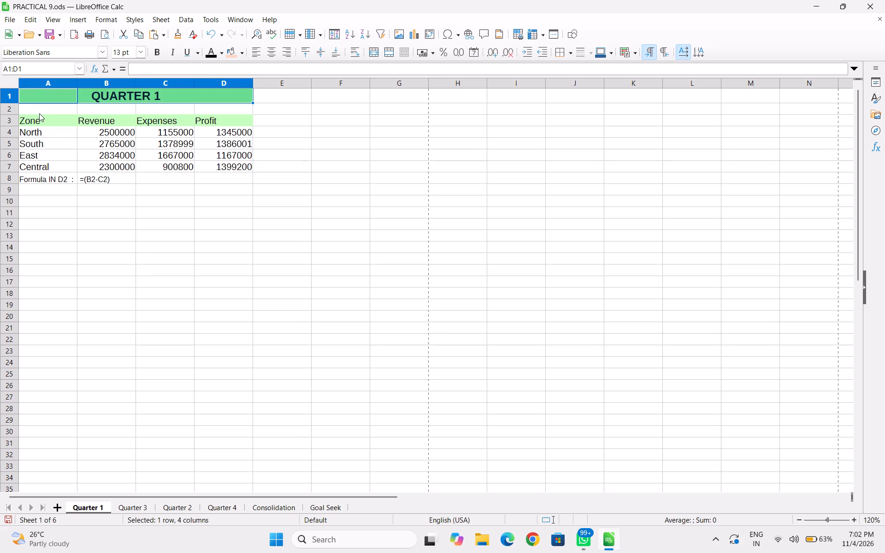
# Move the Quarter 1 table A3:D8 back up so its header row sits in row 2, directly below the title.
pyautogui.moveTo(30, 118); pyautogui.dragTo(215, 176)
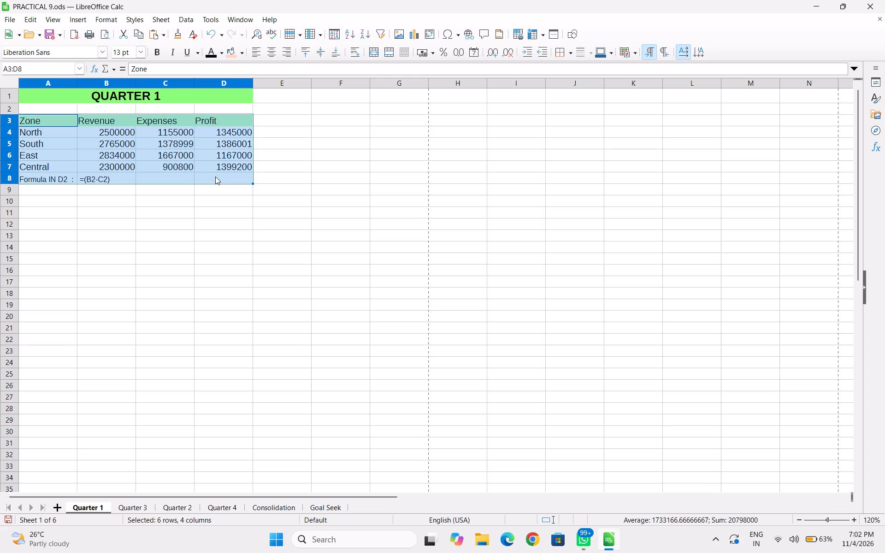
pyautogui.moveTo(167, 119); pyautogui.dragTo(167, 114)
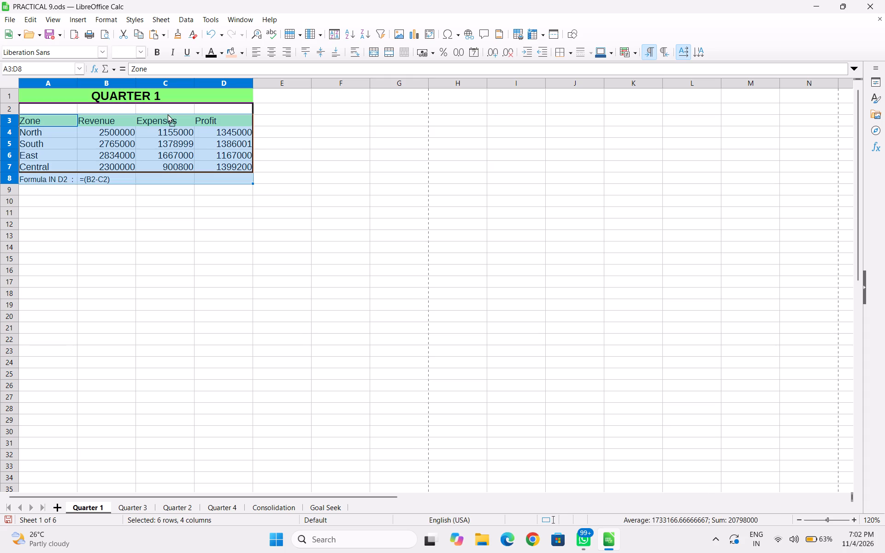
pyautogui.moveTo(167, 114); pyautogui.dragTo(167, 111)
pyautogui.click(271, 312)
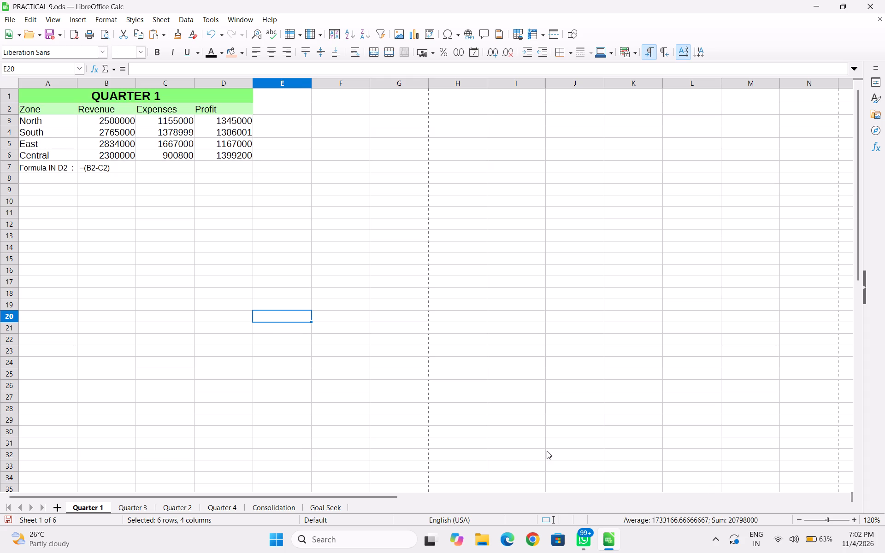
# Set a custom zoom factor of 150% for the sheet view.
pyautogui.click(875, 519)
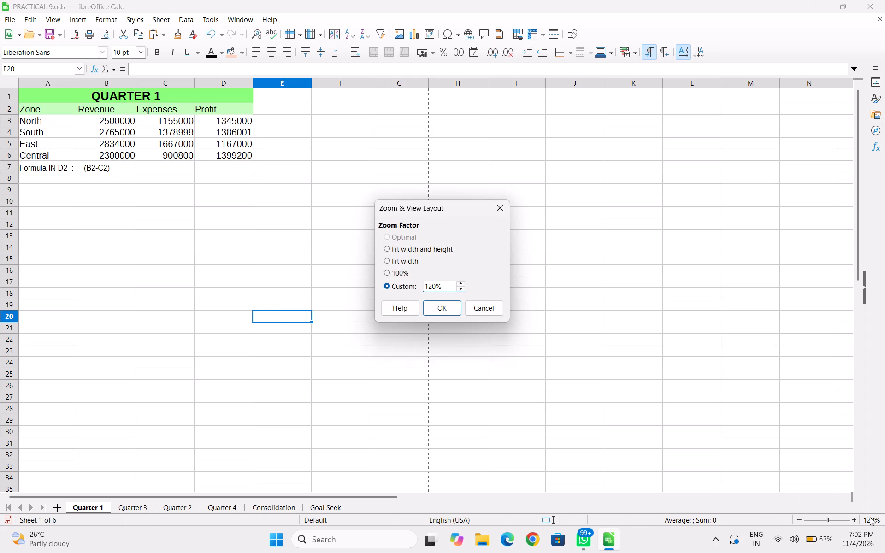
pyautogui.click(438, 287)
pyautogui.press('BackSpace')
pyautogui.press('BackSpace')
pyautogui.write('50')
pyautogui.press('Return')
# Reorder the sheets so that Quarter 2 comes directly after Quarter 1, before Quarter 3.
pyautogui.click(132, 512)
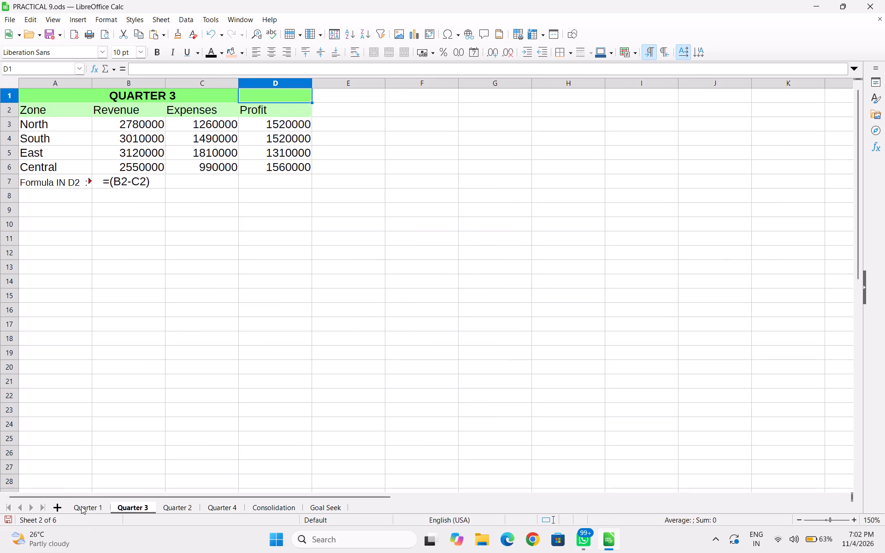
pyautogui.click(81, 506)
pyautogui.moveTo(175, 507); pyautogui.dragTo(127, 507)
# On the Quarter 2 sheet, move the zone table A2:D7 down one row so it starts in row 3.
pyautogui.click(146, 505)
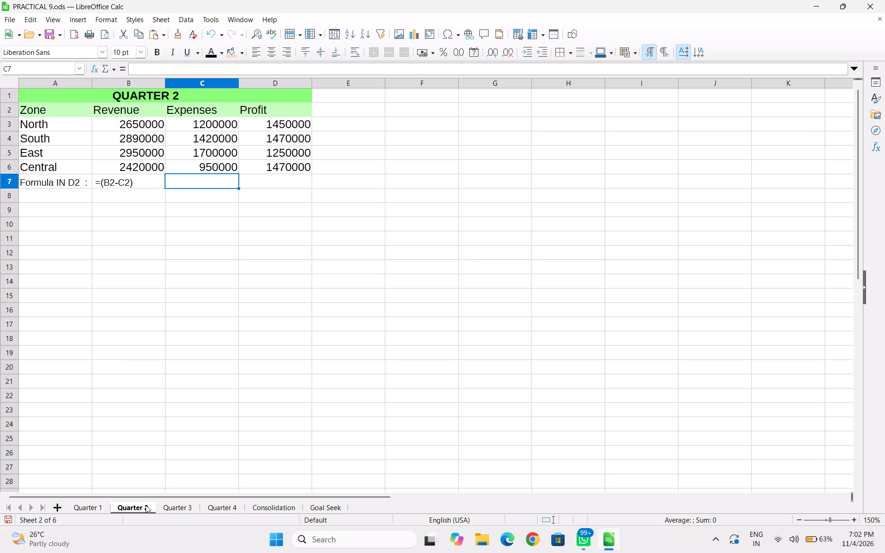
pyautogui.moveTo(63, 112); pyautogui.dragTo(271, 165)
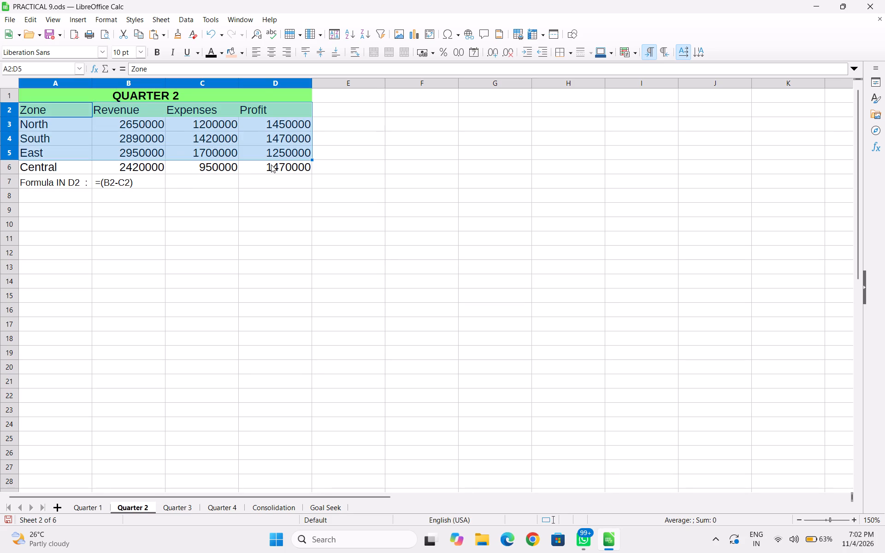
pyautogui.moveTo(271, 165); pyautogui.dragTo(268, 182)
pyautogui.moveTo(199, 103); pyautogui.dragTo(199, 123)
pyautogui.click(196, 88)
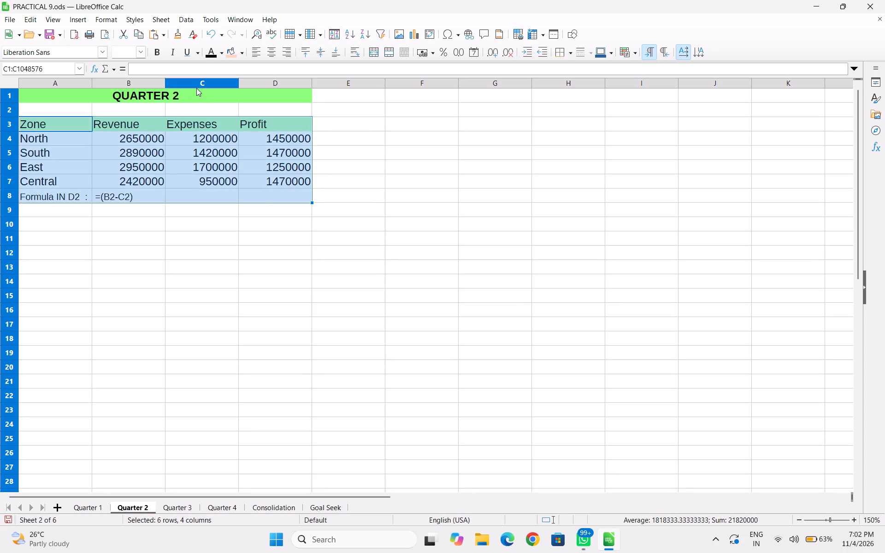
# Set the font size of the Quarter 2 title row A1:D1 to 13 pt.
pyautogui.moveTo(44, 92); pyautogui.dragTo(261, 95)
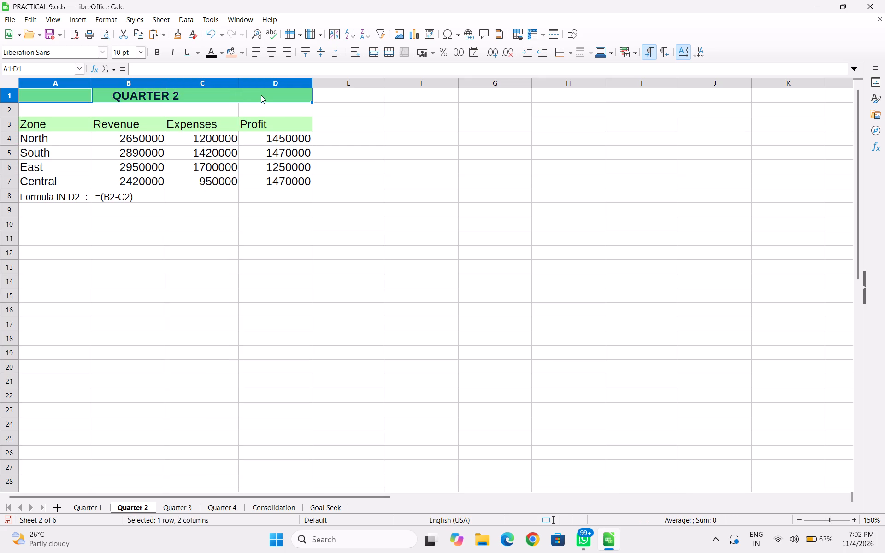
pyautogui.click(143, 53)
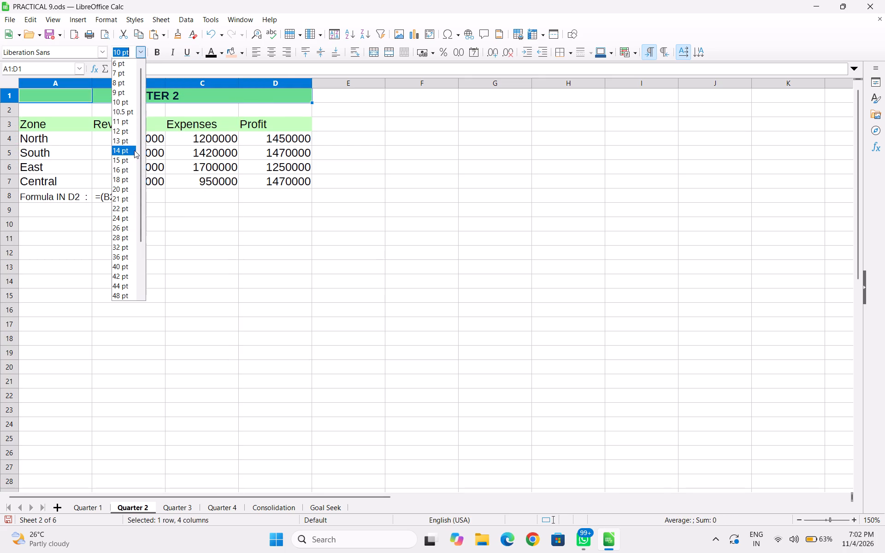
pyautogui.click(127, 141)
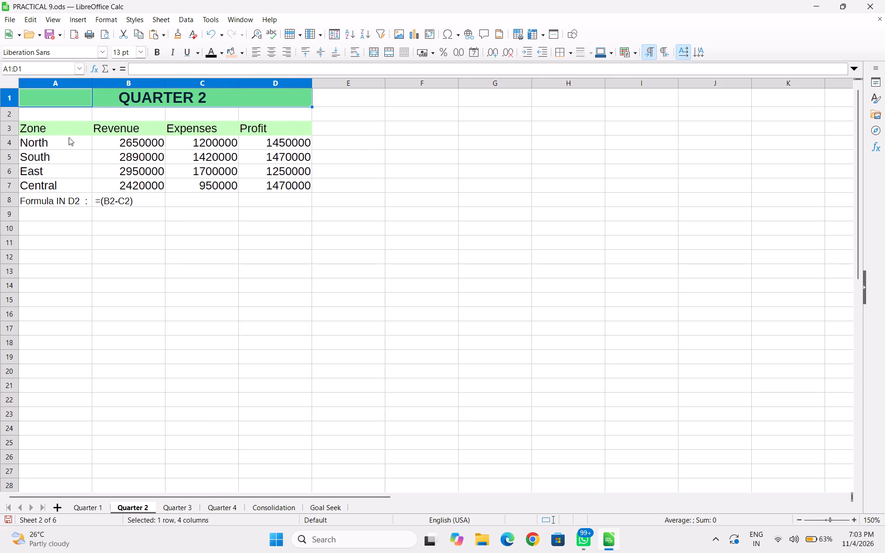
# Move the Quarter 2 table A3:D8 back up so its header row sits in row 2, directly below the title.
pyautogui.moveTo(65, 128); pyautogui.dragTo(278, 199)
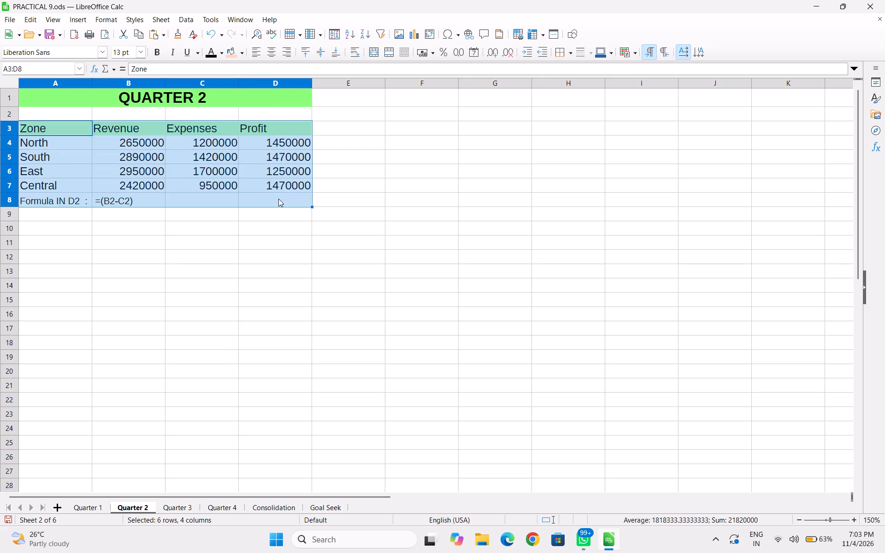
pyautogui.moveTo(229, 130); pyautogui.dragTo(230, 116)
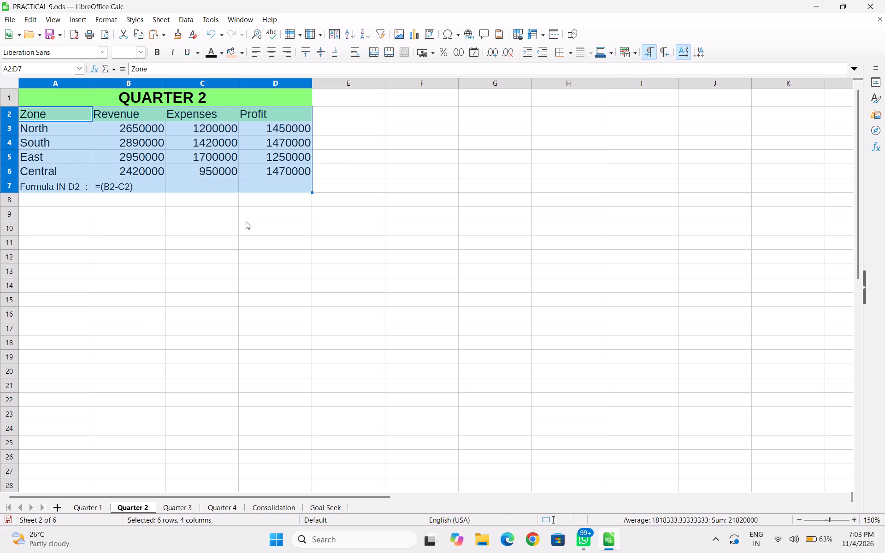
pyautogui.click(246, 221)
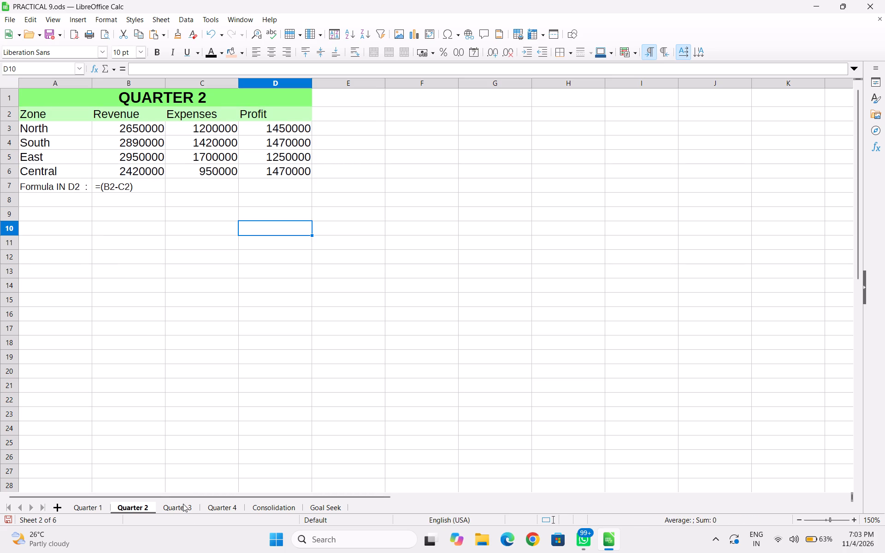
# On the Quarter 3 sheet, set the font size of the title row A1:D1 to 13 pt.
pyautogui.click(183, 504)
pyautogui.moveTo(281, 93); pyautogui.dragTo(171, 104)
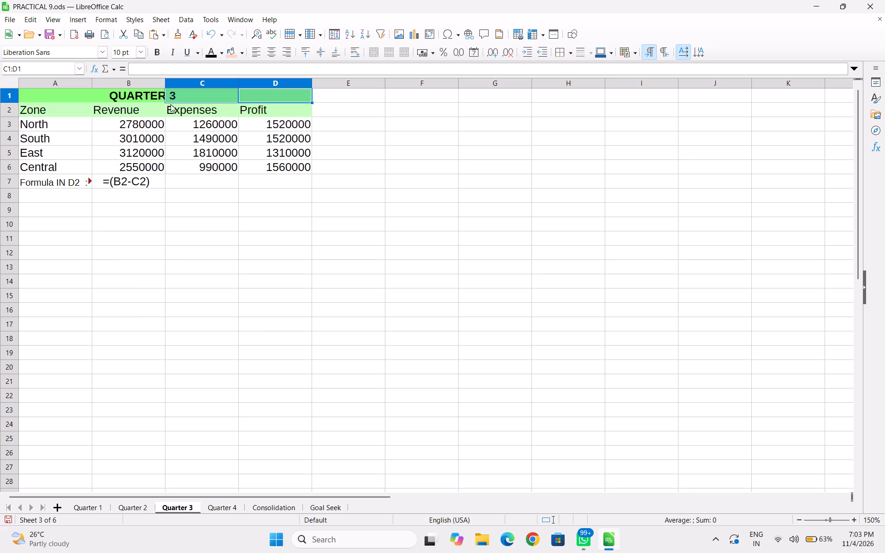
pyautogui.moveTo(171, 104); pyautogui.dragTo(72, 94)
pyautogui.click(139, 50)
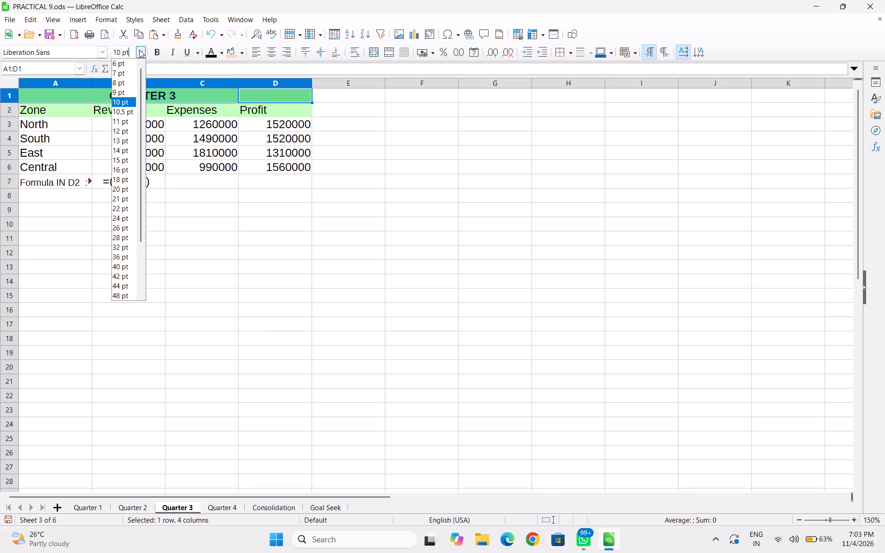
pyautogui.click(127, 142)
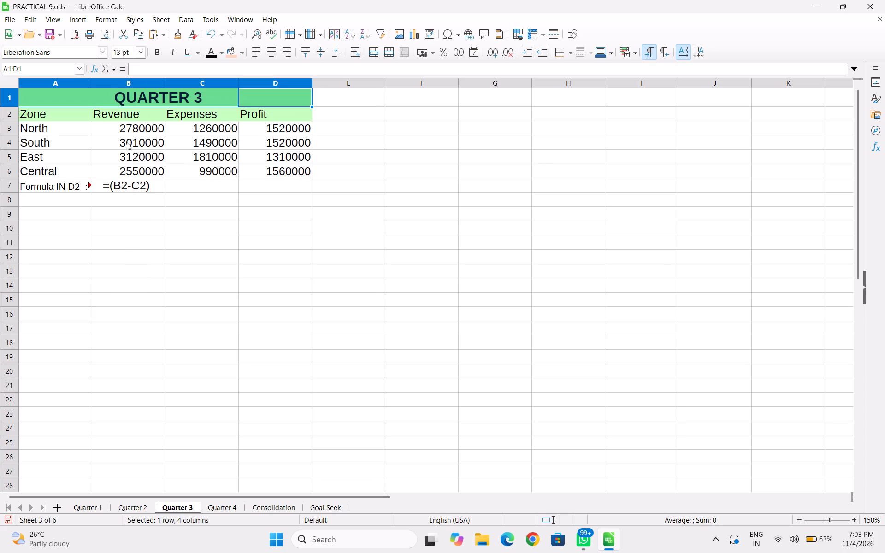
pyautogui.click(153, 274)
# On the Quarter 4 sheet, set the font size of the title row A1:D1 to 13 pt.
pyautogui.click(224, 513)
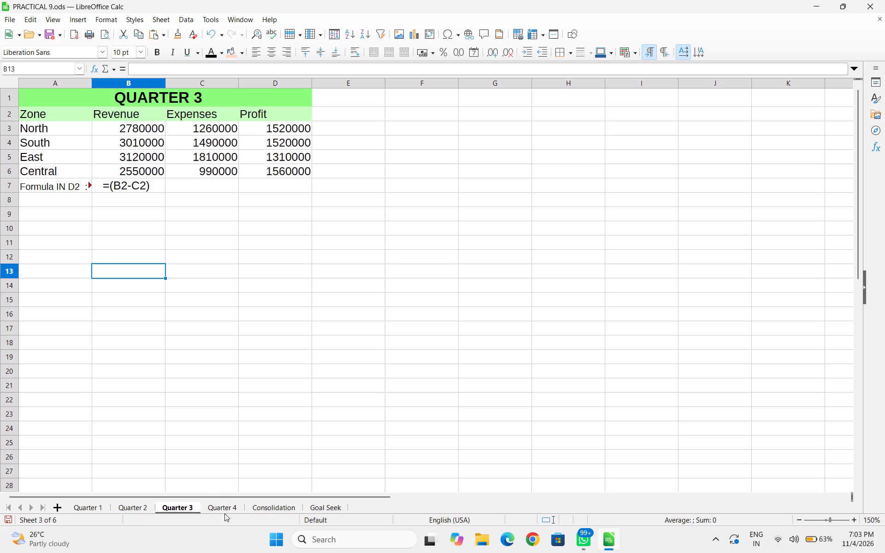
pyautogui.click(228, 506)
pyautogui.moveTo(270, 94); pyautogui.dragTo(253, 94)
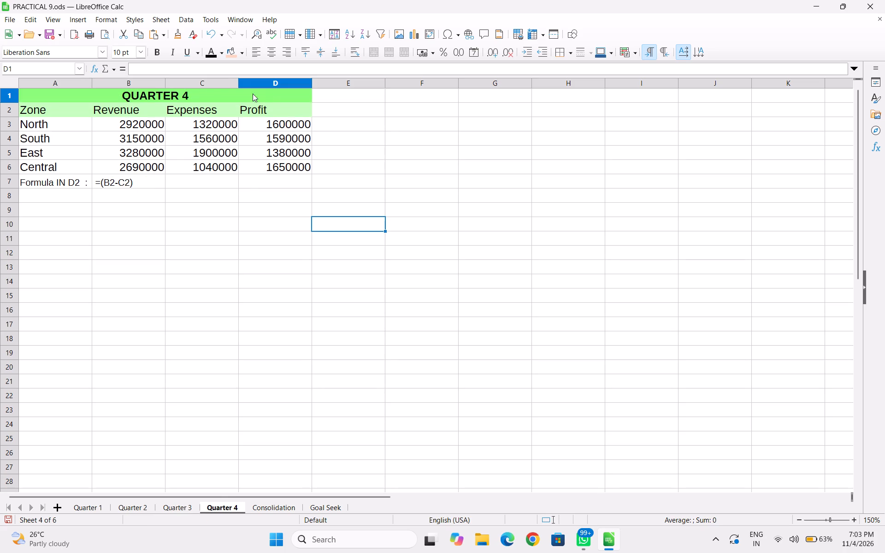
pyautogui.moveTo(253, 94); pyautogui.dragTo(14, 89)
pyautogui.click(138, 52)
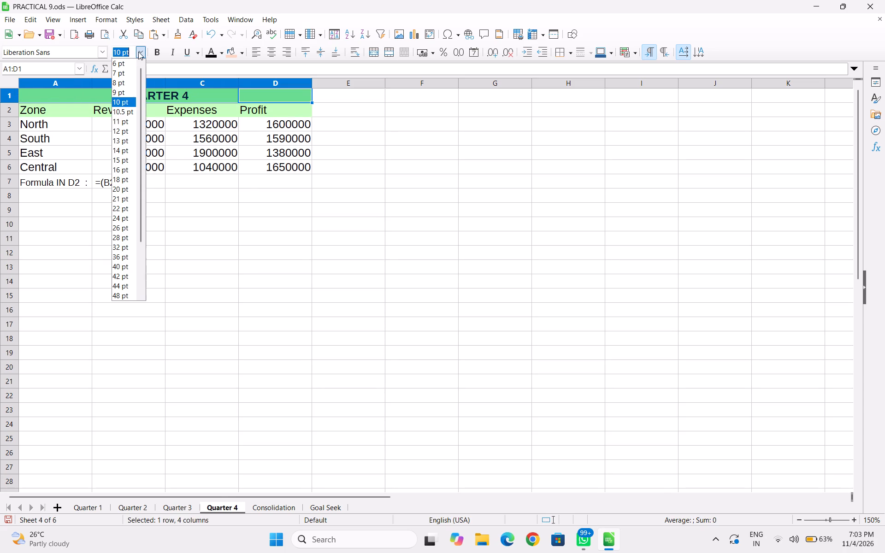
pyautogui.click(125, 142)
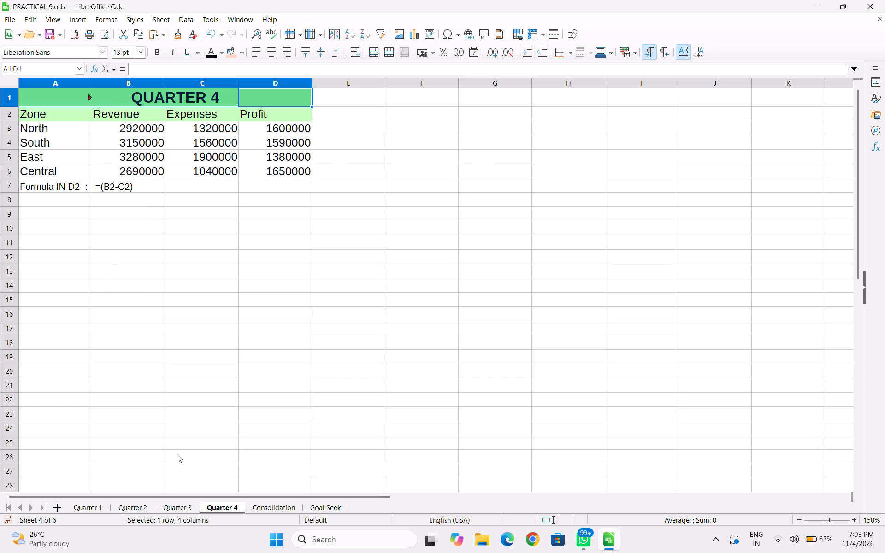
# On the Consolidation sheet, set the font size of the title row A1:D1 to 14 pt.
pyautogui.click(265, 510)
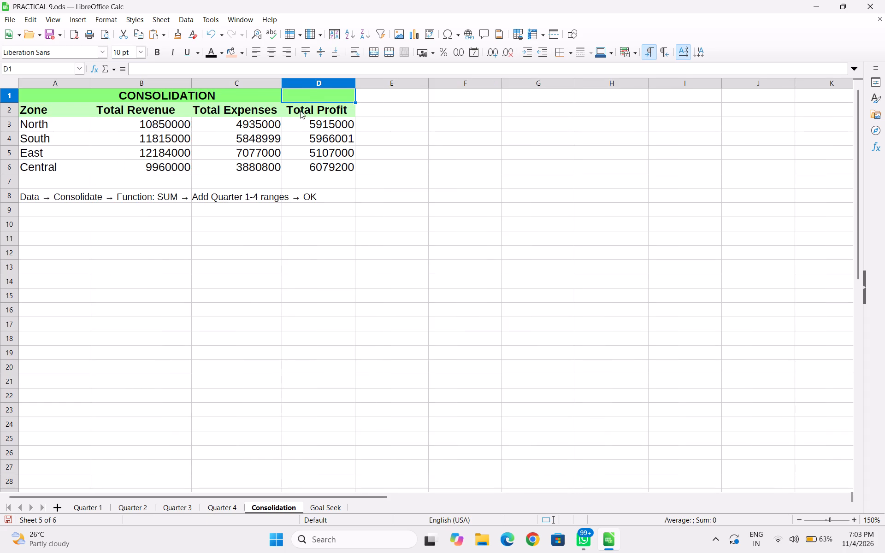
pyautogui.moveTo(305, 89); pyautogui.dragTo(85, 85)
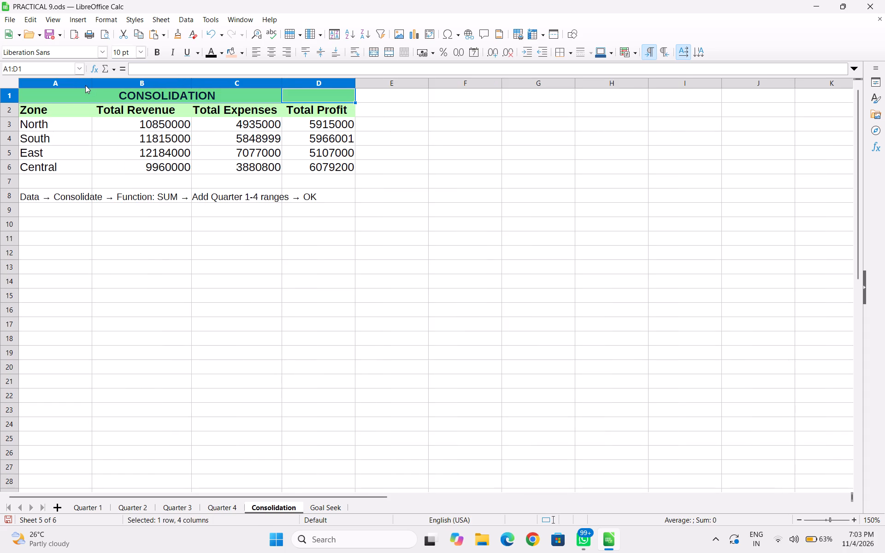
pyautogui.click(139, 53)
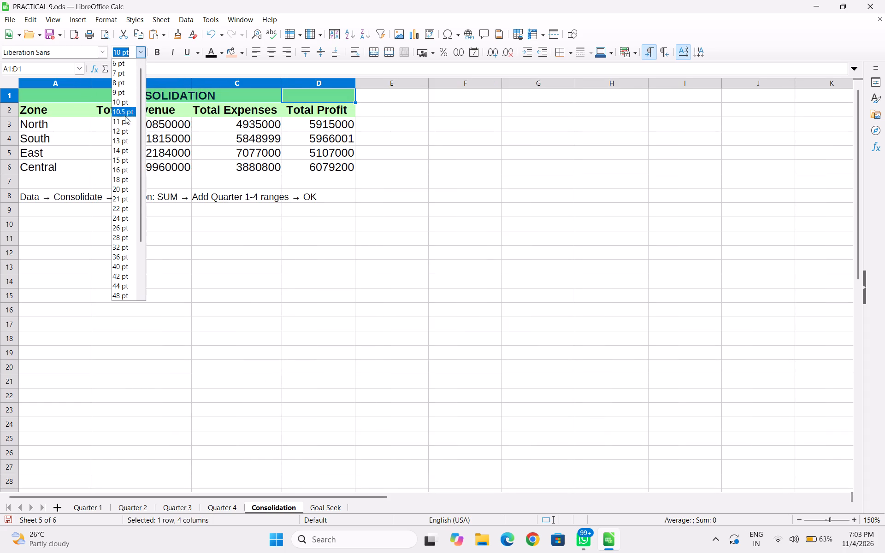
pyautogui.click(124, 146)
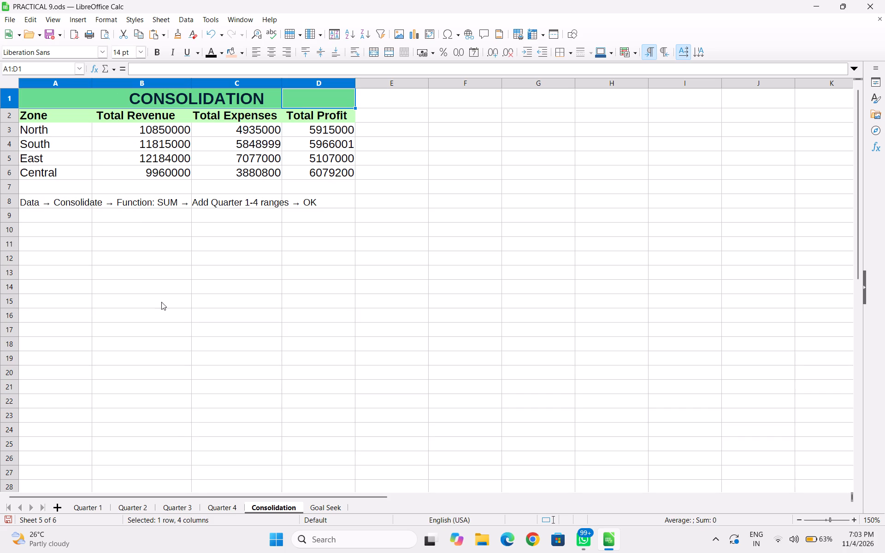
pyautogui.click(172, 341)
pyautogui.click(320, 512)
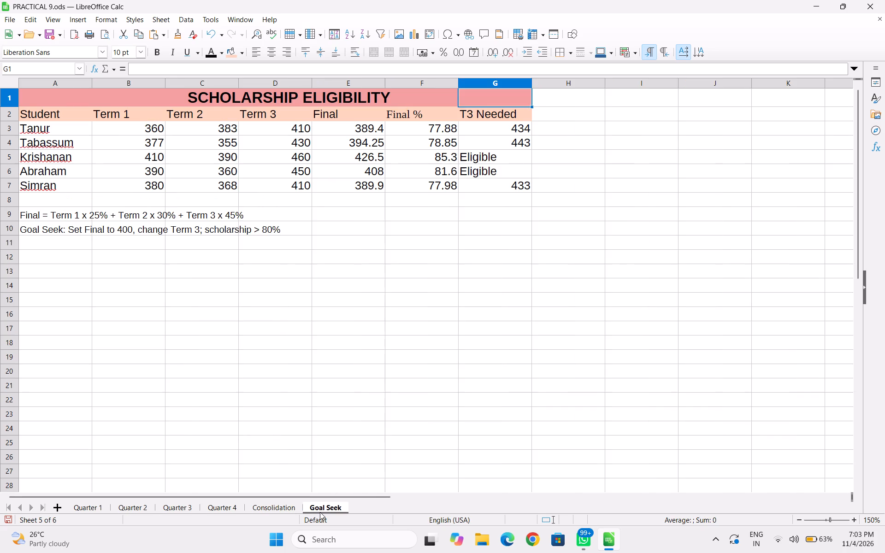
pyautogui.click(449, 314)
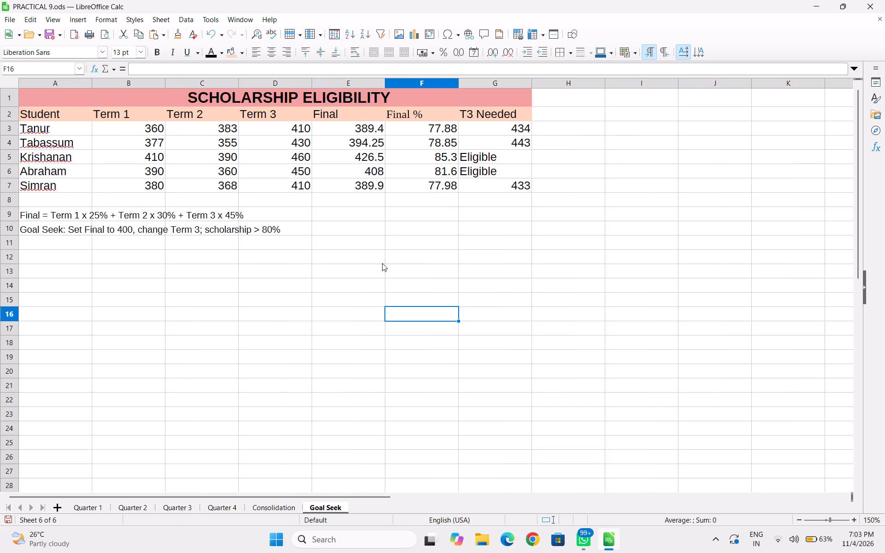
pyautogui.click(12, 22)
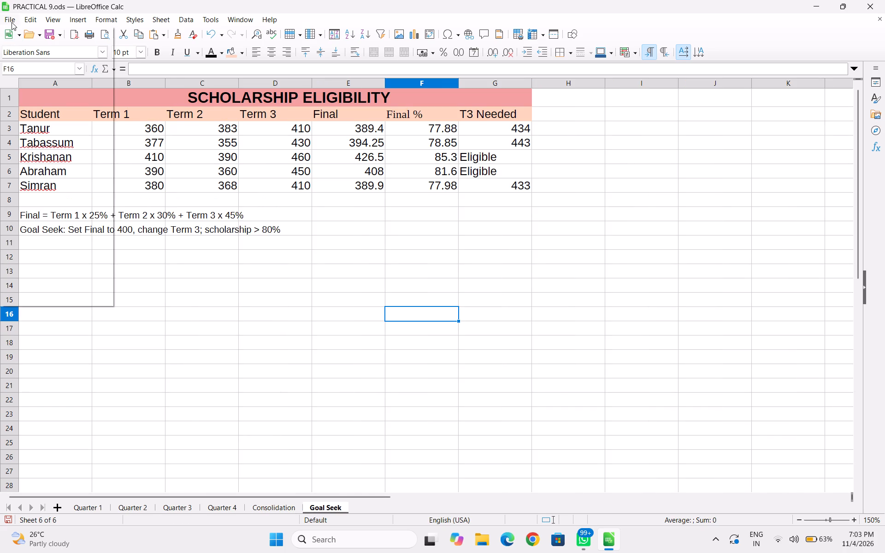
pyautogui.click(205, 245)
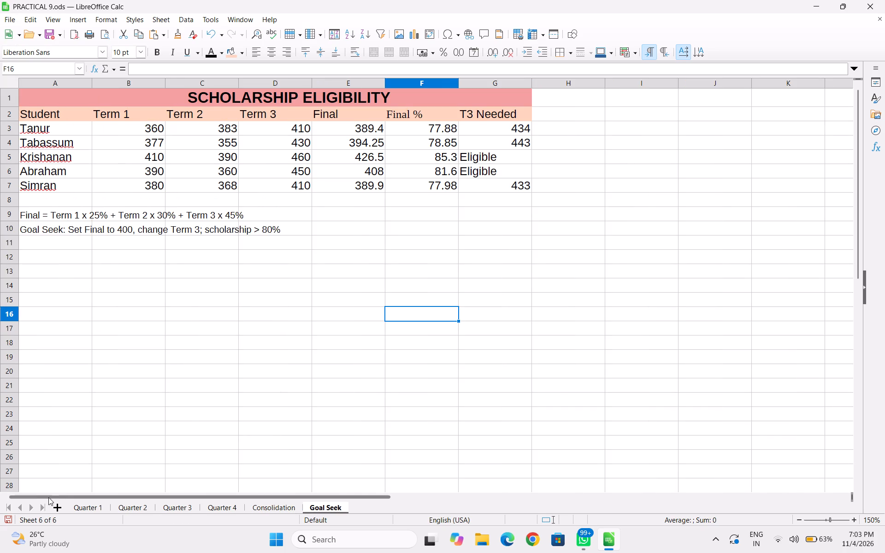
# Check the Quarter 1 sheet's page layout in print preview and return to the sheet.
pyautogui.click(74, 504)
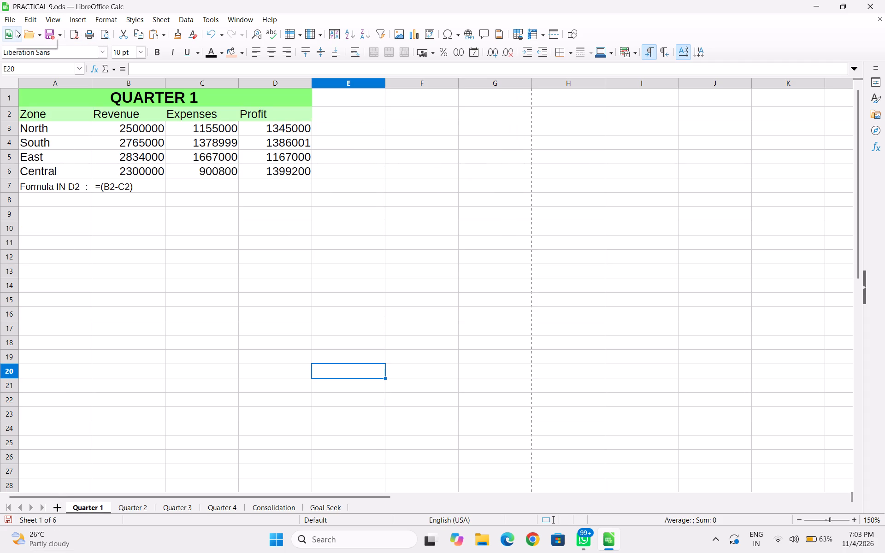
pyautogui.hotkey('ctrl', 'shift', 'o')
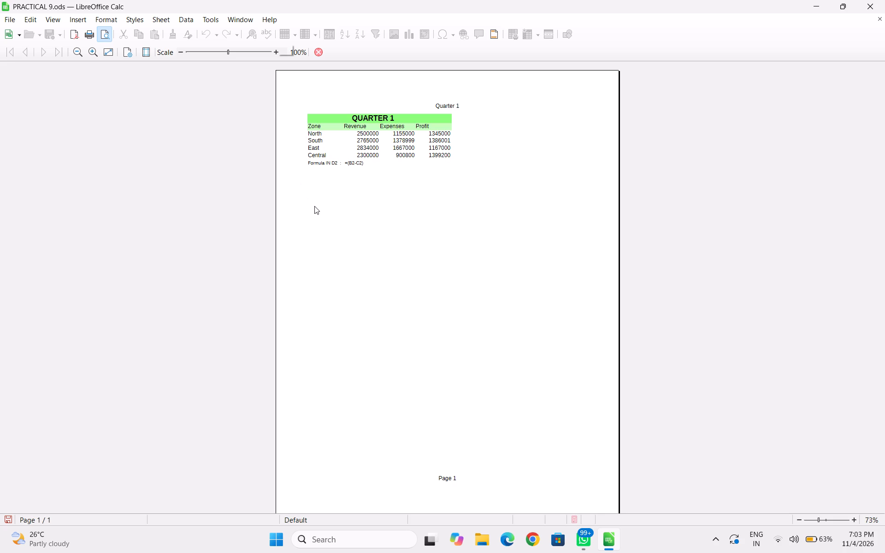
pyautogui.press('Right')
pyautogui.press('Down')
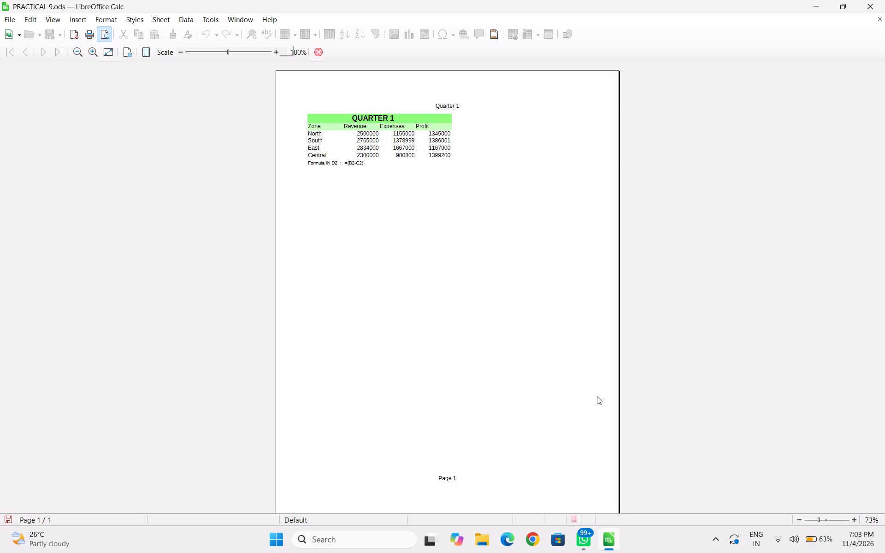
pyautogui.click(597, 396)
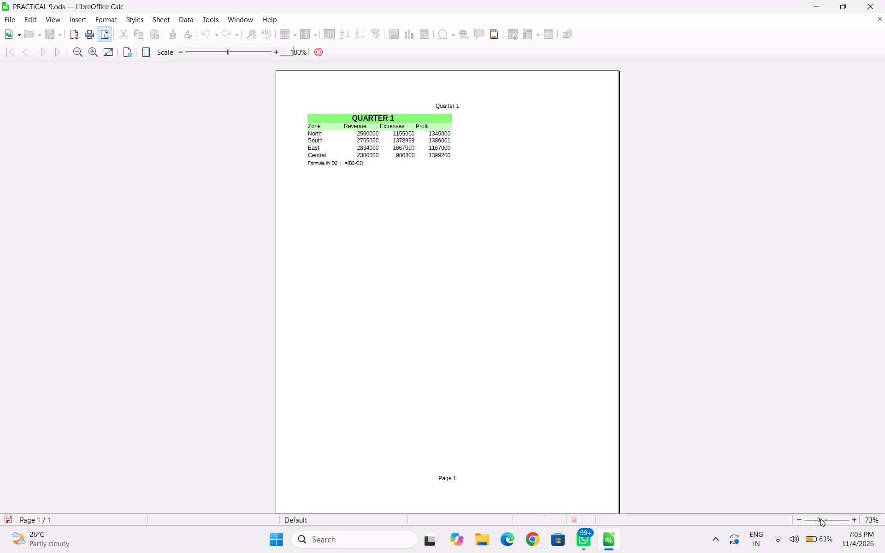
pyautogui.click(820, 518)
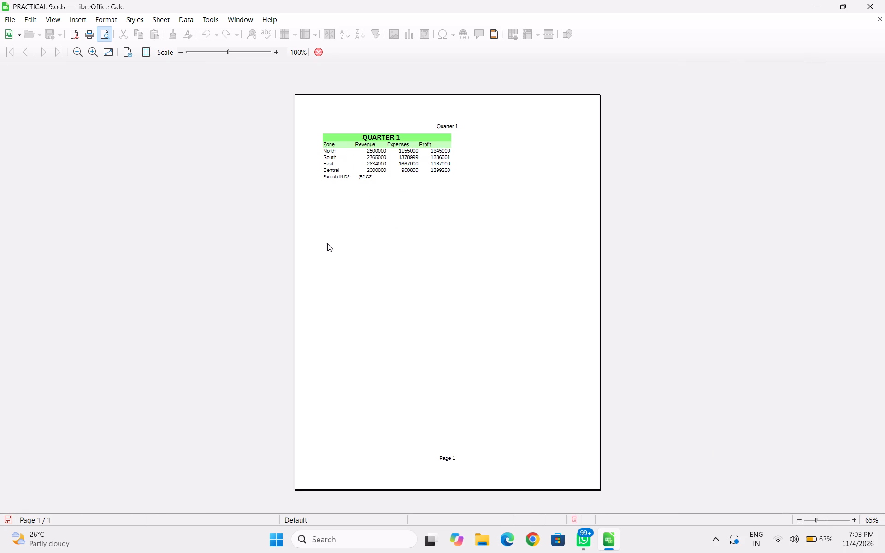
pyautogui.click(320, 50)
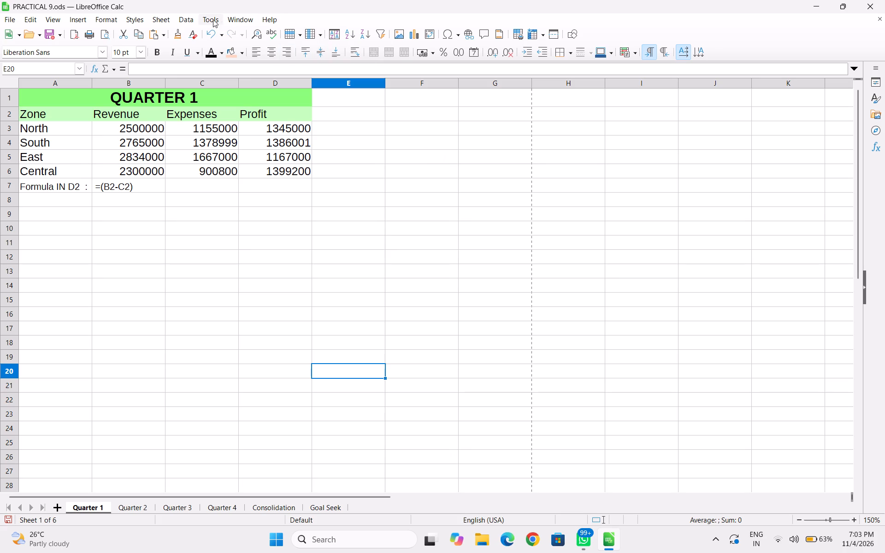
# In the Default page style of the Quarter 1 sheet, choose A4 as the paper format.
pyautogui.click(154, 22)
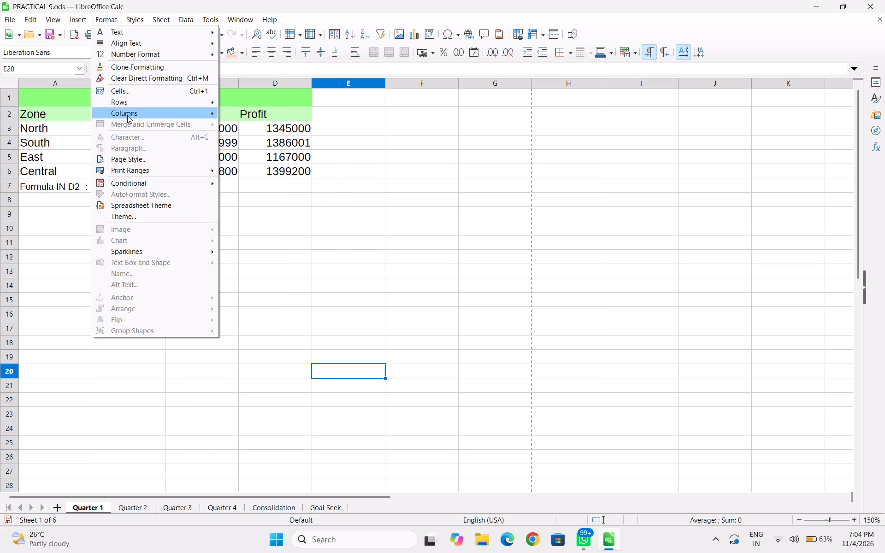
pyautogui.click(119, 159)
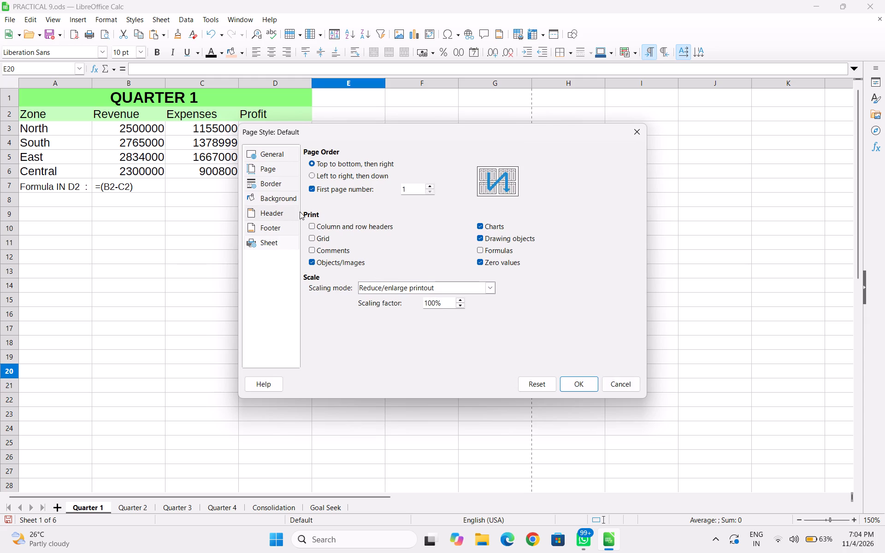
pyautogui.click(274, 247)
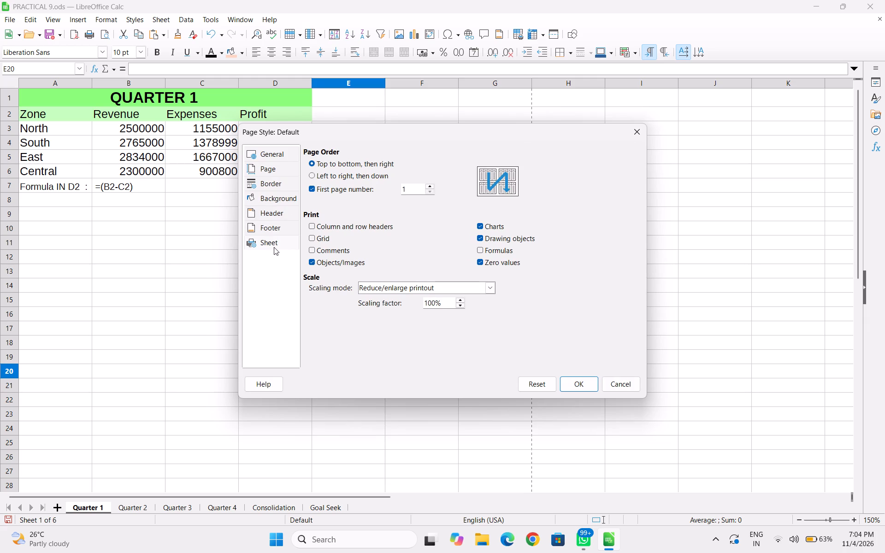
pyautogui.click(278, 243)
pyautogui.click(278, 243)
pyautogui.click(278, 222)
pyautogui.click(279, 156)
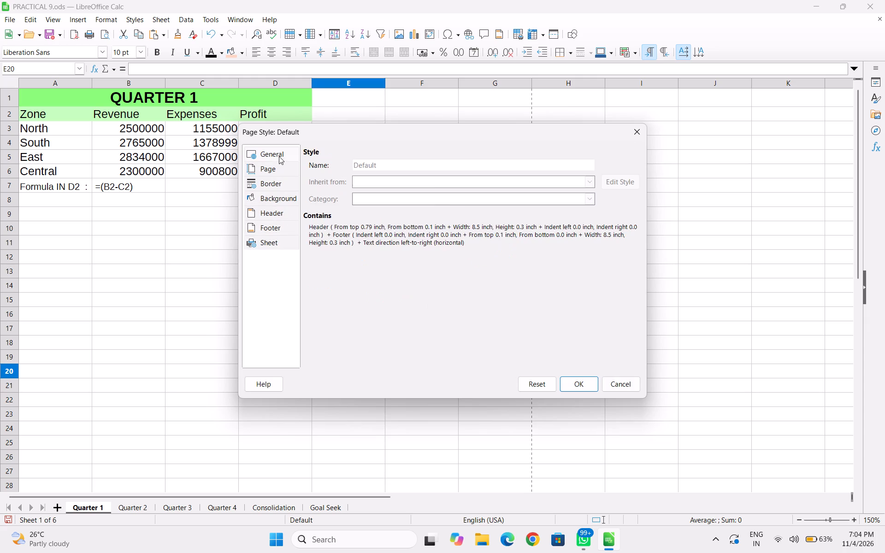
pyautogui.click(276, 165)
pyautogui.click(439, 162)
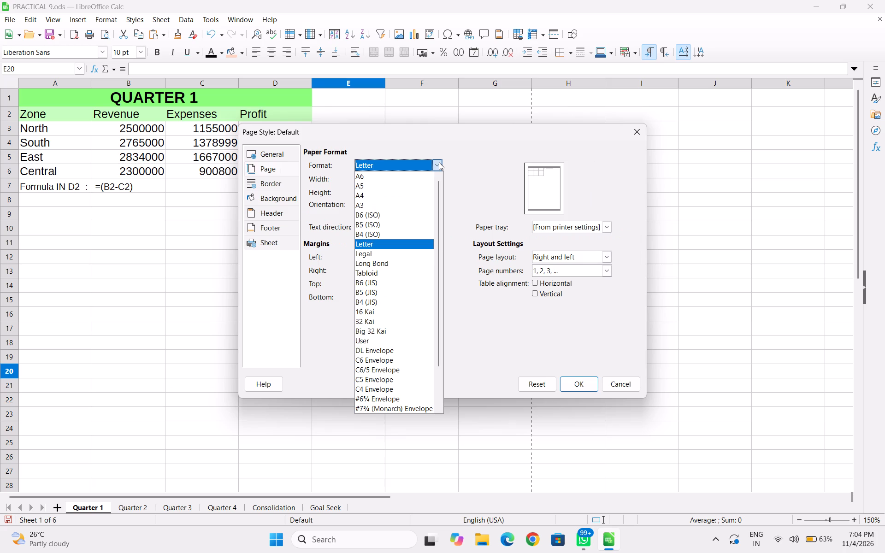
pyautogui.click(383, 194)
# Add a page shadow cast to the bottom right, keeping the line style, and apply the page style settings.
pyautogui.click(265, 182)
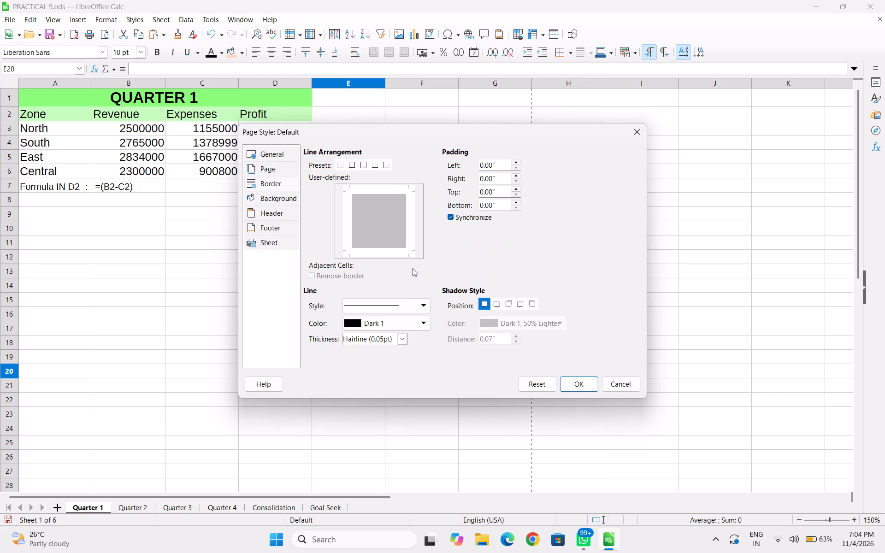
pyautogui.click(501, 308)
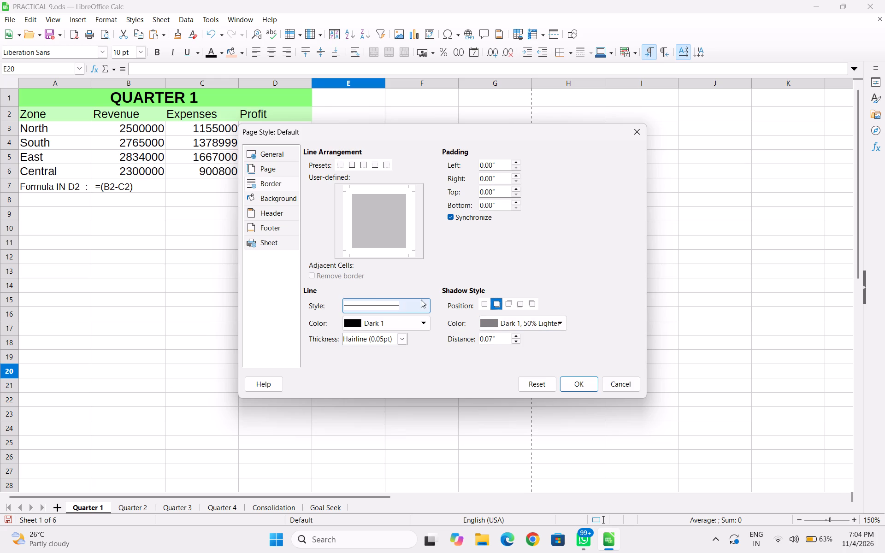
pyautogui.click(384, 300)
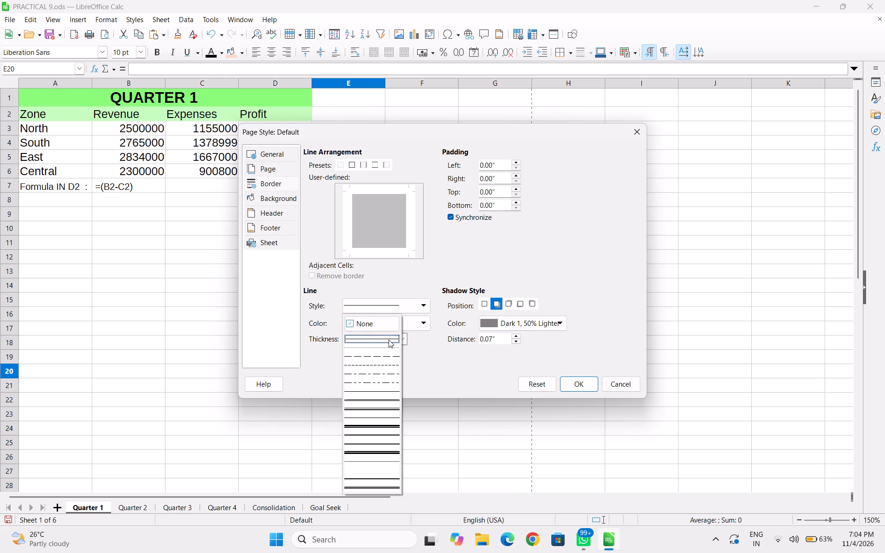
pyautogui.click(496, 370)
pyautogui.click(583, 391)
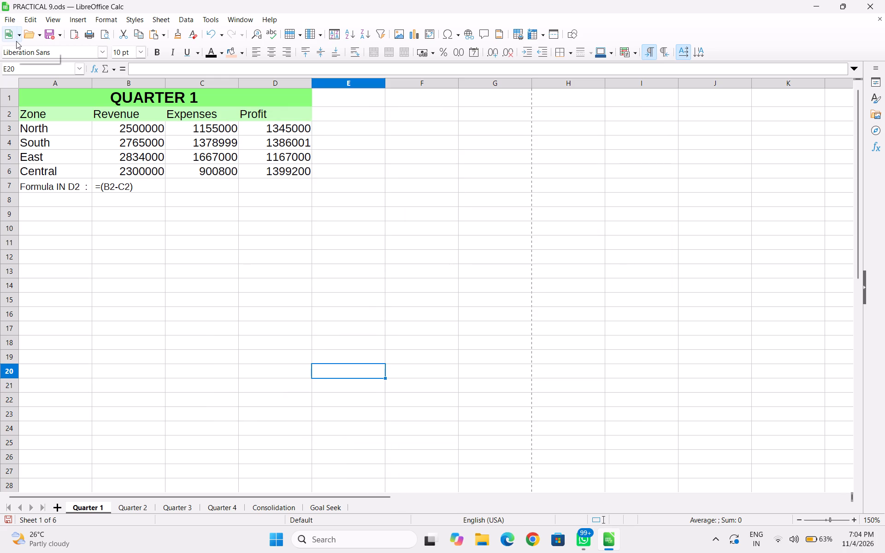
# Check the Quarter 1 page with its new page style in print preview and return to the sheet.
pyautogui.press('o')
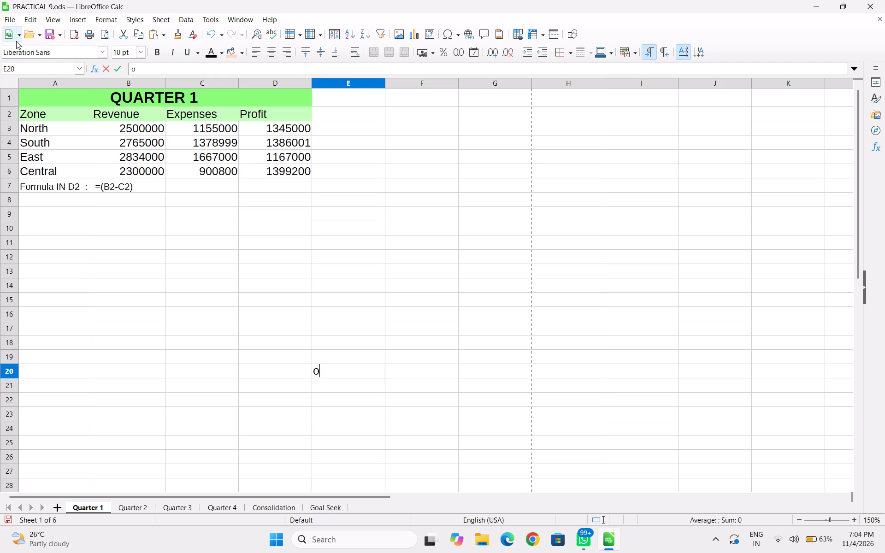
pyautogui.hotkey('ctrl', 'shift', 'o')
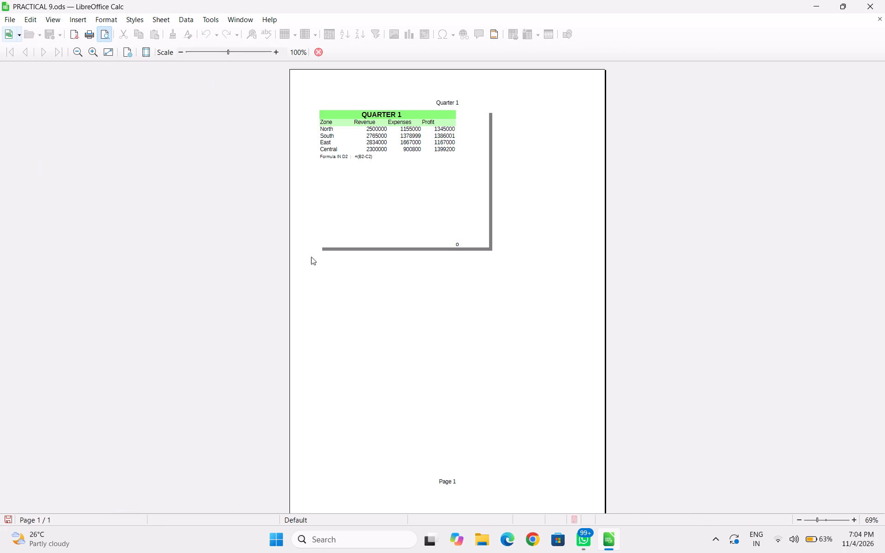
pyautogui.press('Right')
pyautogui.press('Down')
pyautogui.press('Down')
pyautogui.press('2')
pyautogui.click(318, 53)
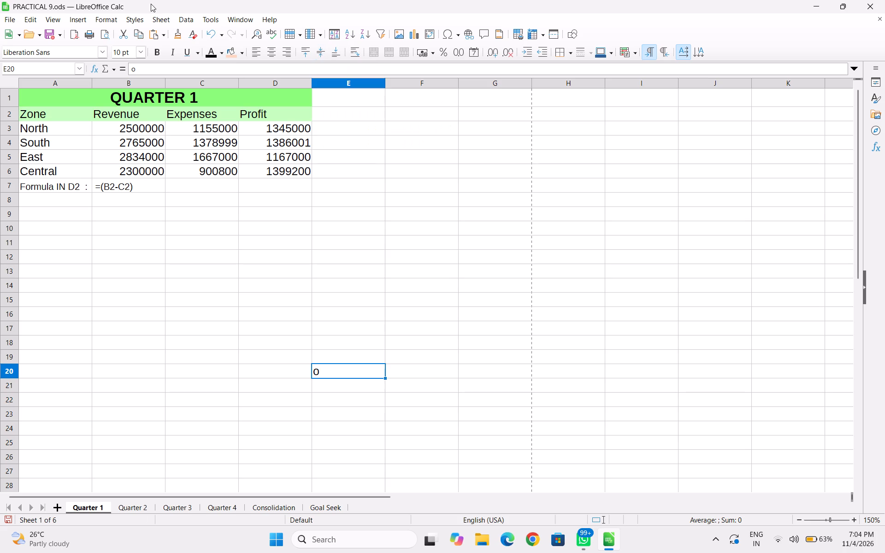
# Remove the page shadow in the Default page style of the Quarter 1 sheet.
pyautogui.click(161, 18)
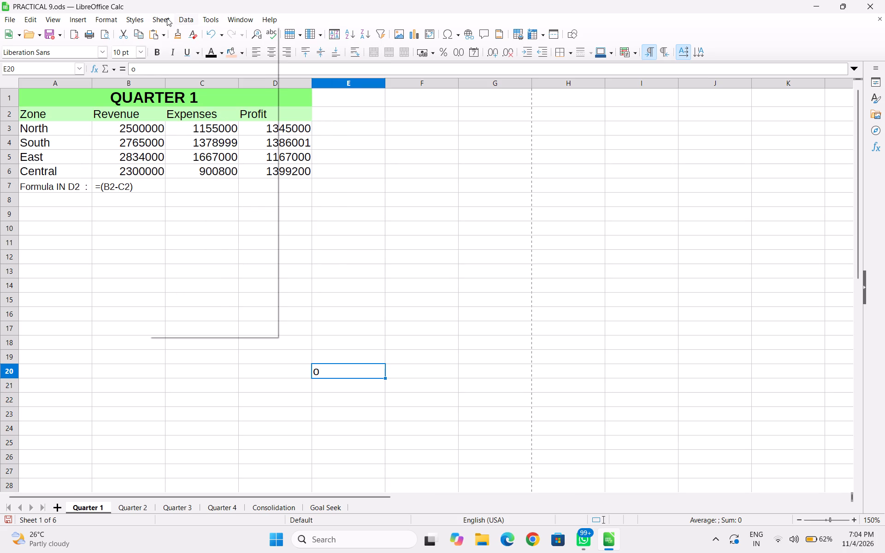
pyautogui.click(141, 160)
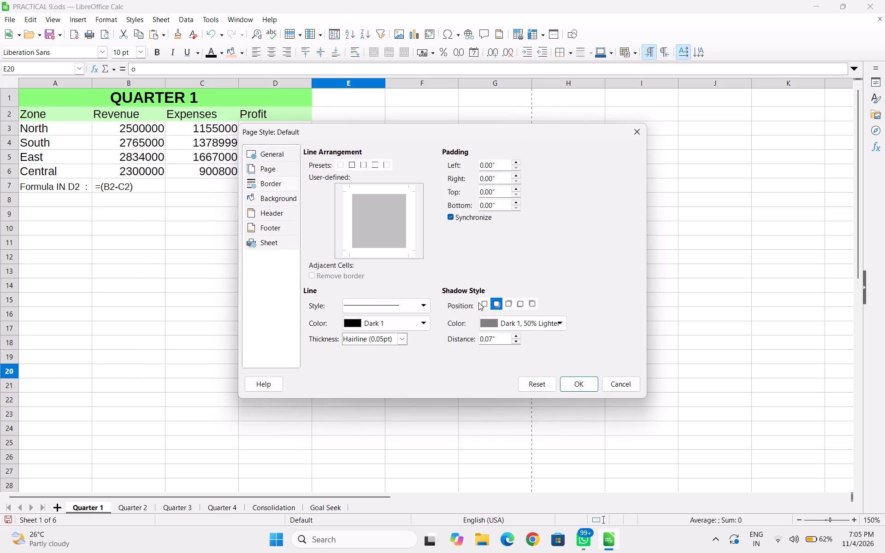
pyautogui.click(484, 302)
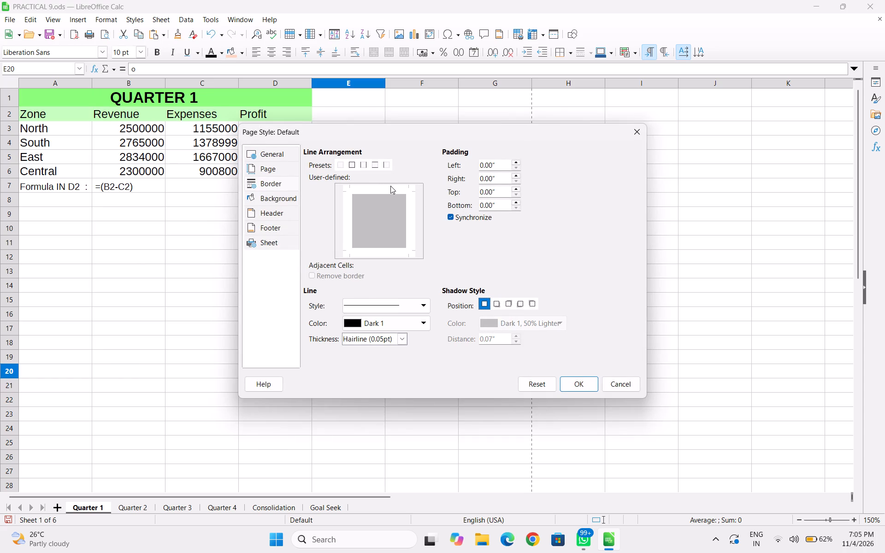
# Look through the Default page style's general, page, border, background, header, footer and sheet settings, including the paper tray options.
pyautogui.click(270, 171)
pyautogui.click(274, 154)
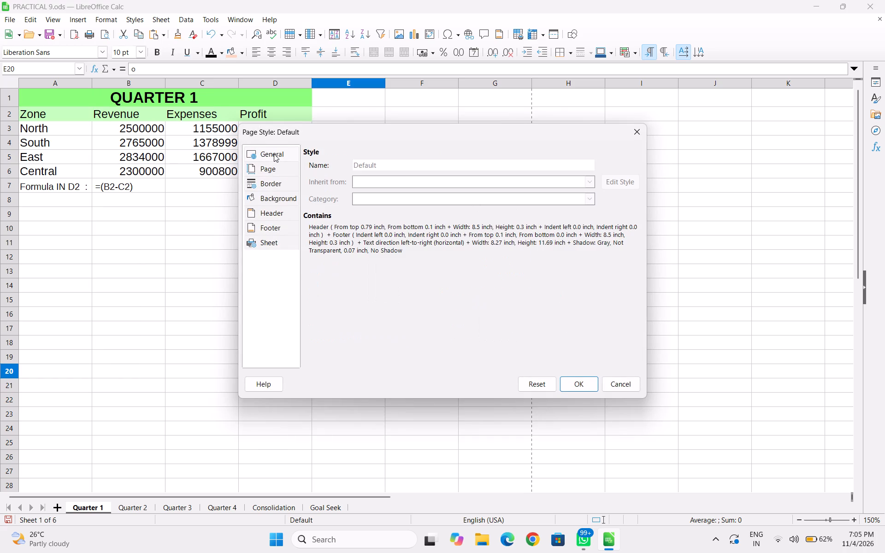
pyautogui.click(270, 167)
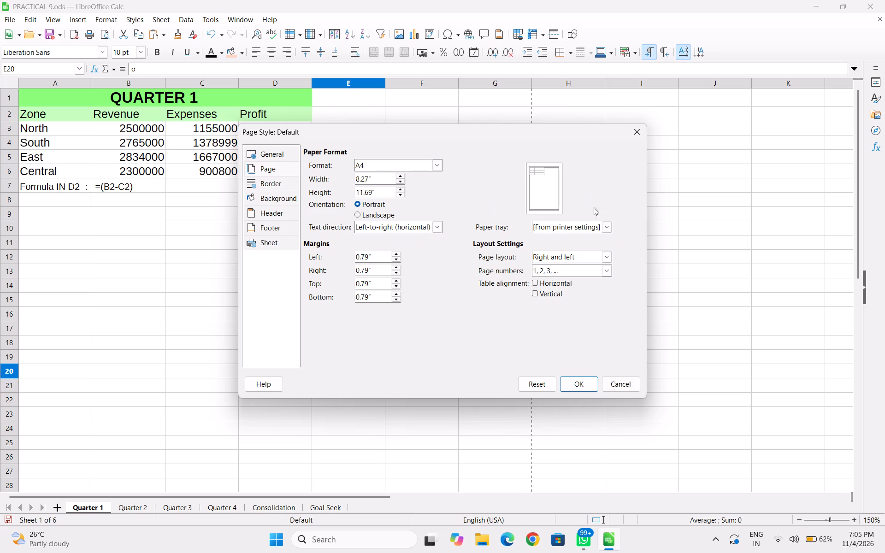
pyautogui.click(607, 227)
pyautogui.moveTo(607, 211); pyautogui.dragTo(543, 188)
pyautogui.doubleClick(543, 188)
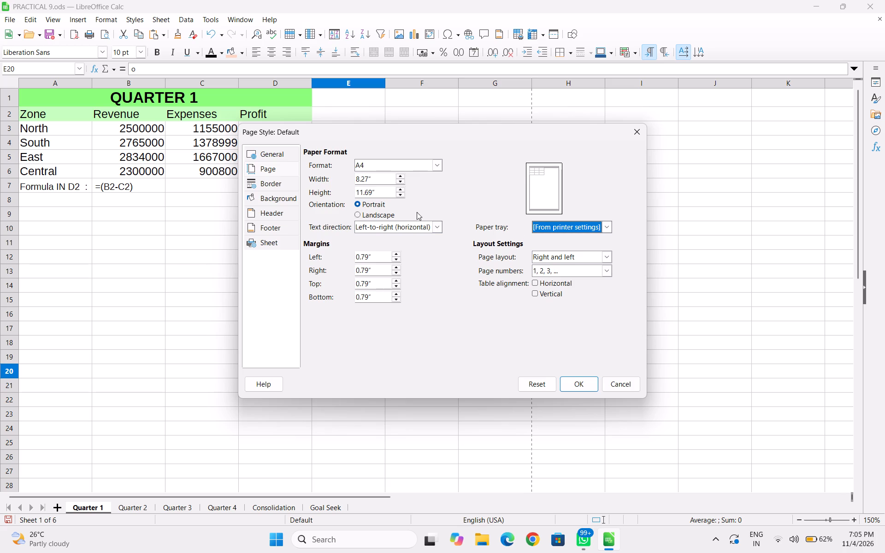
pyautogui.click(282, 183)
pyautogui.click(278, 196)
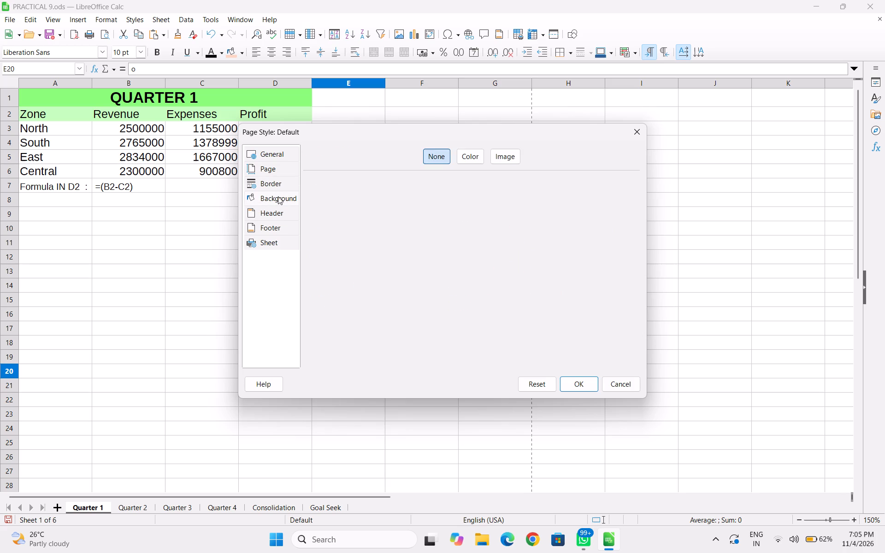
pyautogui.click(275, 210)
pyautogui.click(271, 226)
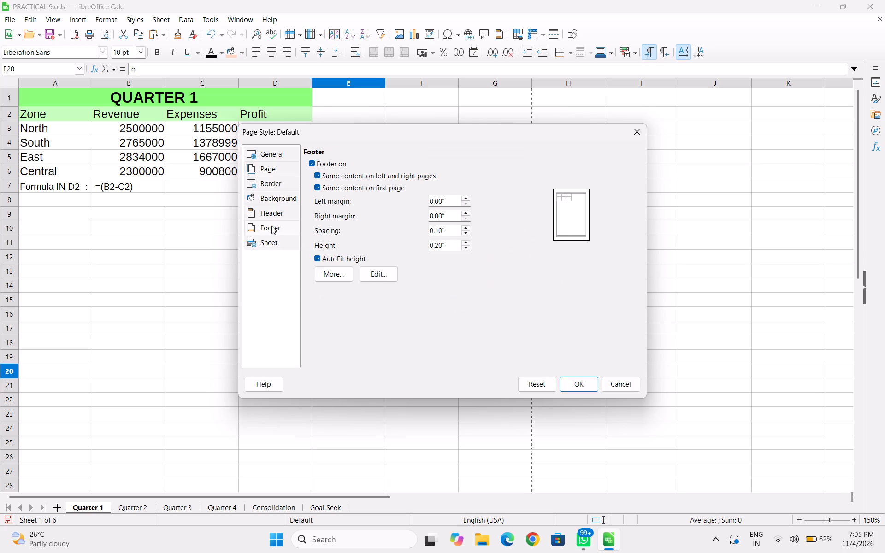
pyautogui.click(268, 242)
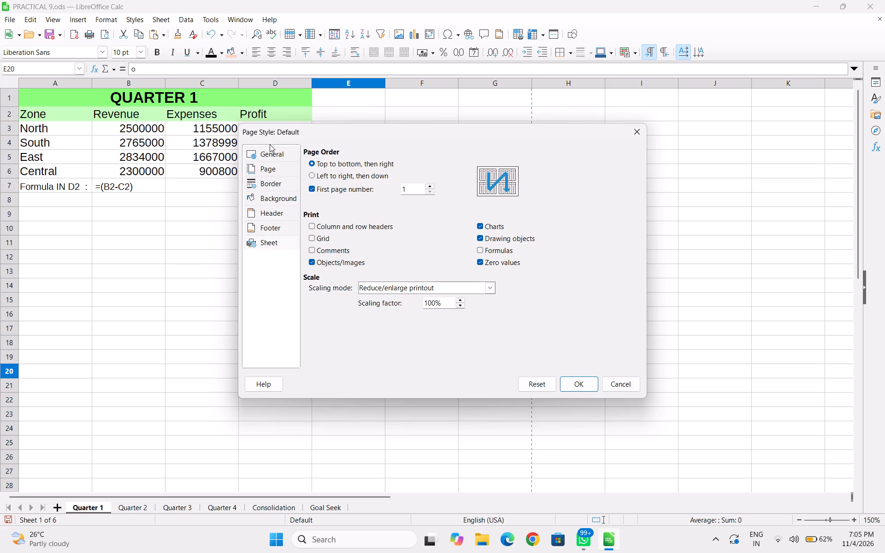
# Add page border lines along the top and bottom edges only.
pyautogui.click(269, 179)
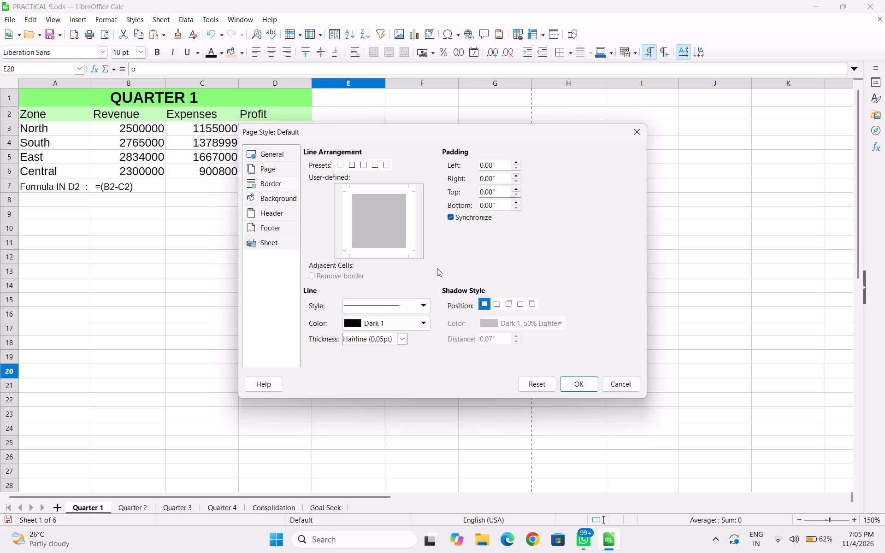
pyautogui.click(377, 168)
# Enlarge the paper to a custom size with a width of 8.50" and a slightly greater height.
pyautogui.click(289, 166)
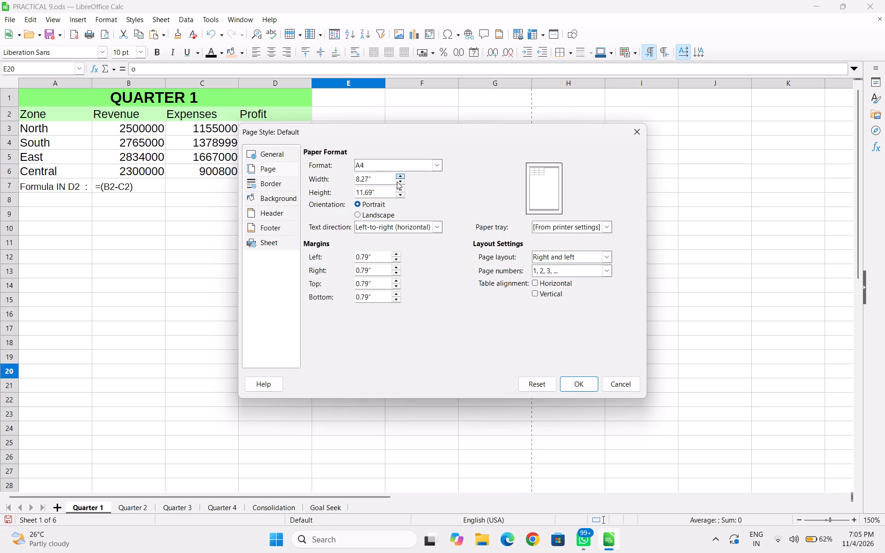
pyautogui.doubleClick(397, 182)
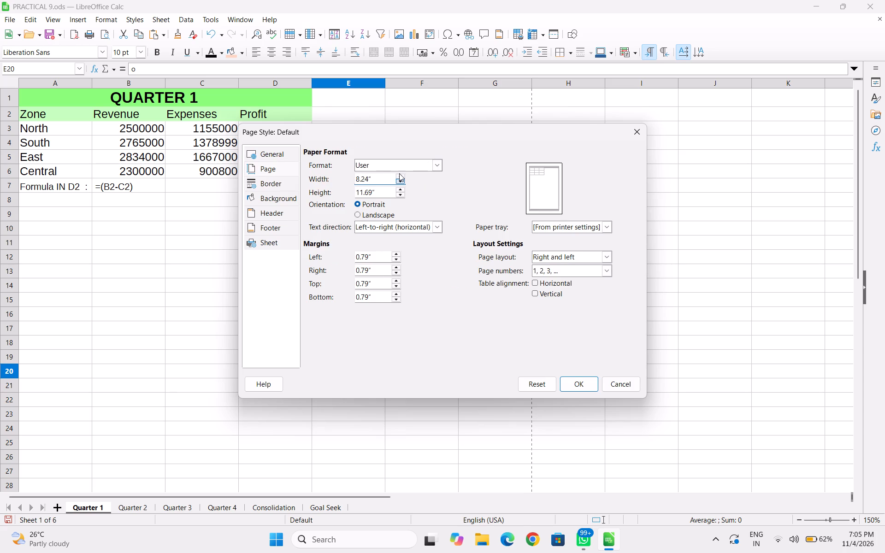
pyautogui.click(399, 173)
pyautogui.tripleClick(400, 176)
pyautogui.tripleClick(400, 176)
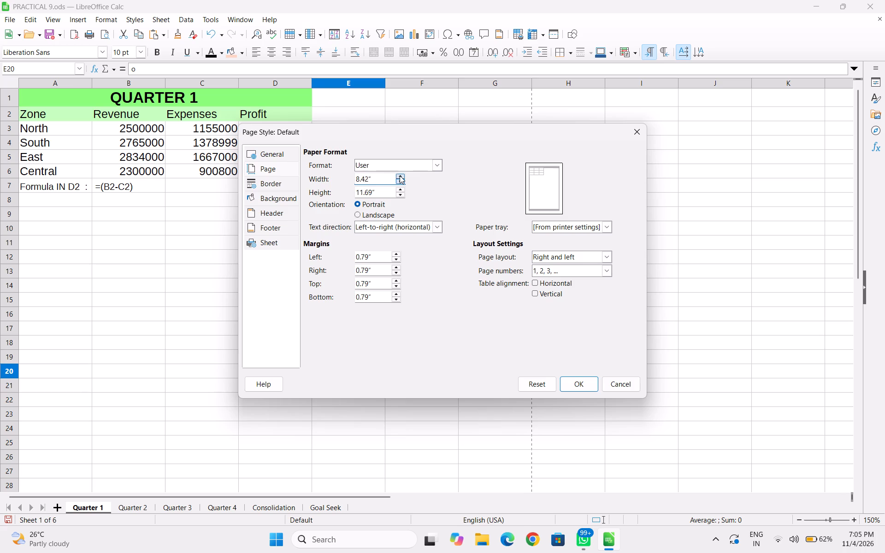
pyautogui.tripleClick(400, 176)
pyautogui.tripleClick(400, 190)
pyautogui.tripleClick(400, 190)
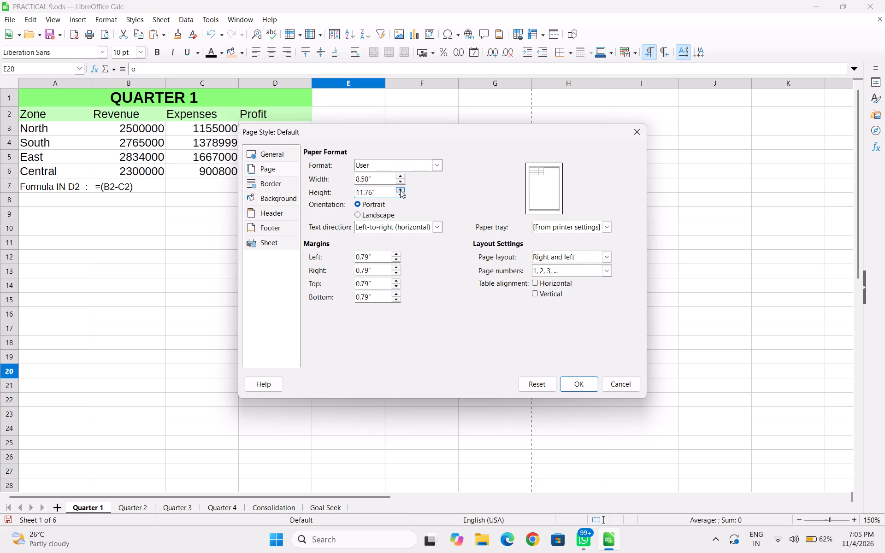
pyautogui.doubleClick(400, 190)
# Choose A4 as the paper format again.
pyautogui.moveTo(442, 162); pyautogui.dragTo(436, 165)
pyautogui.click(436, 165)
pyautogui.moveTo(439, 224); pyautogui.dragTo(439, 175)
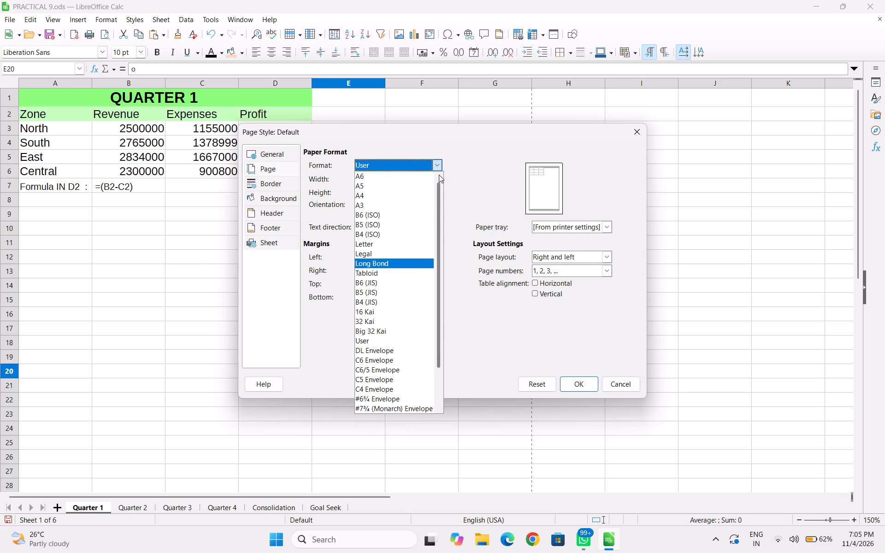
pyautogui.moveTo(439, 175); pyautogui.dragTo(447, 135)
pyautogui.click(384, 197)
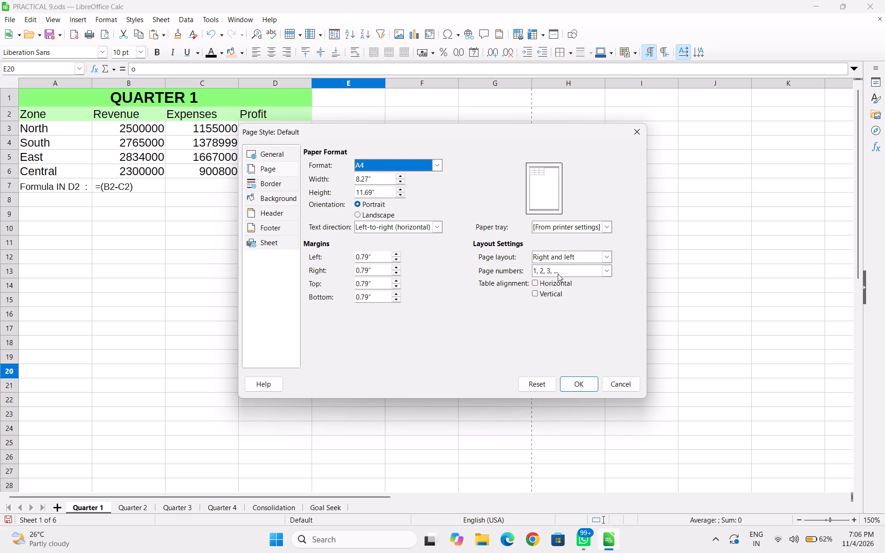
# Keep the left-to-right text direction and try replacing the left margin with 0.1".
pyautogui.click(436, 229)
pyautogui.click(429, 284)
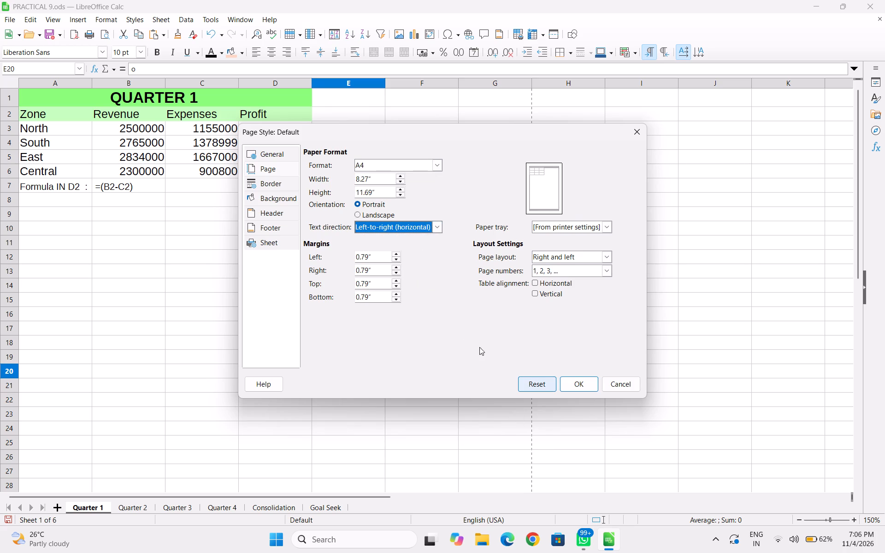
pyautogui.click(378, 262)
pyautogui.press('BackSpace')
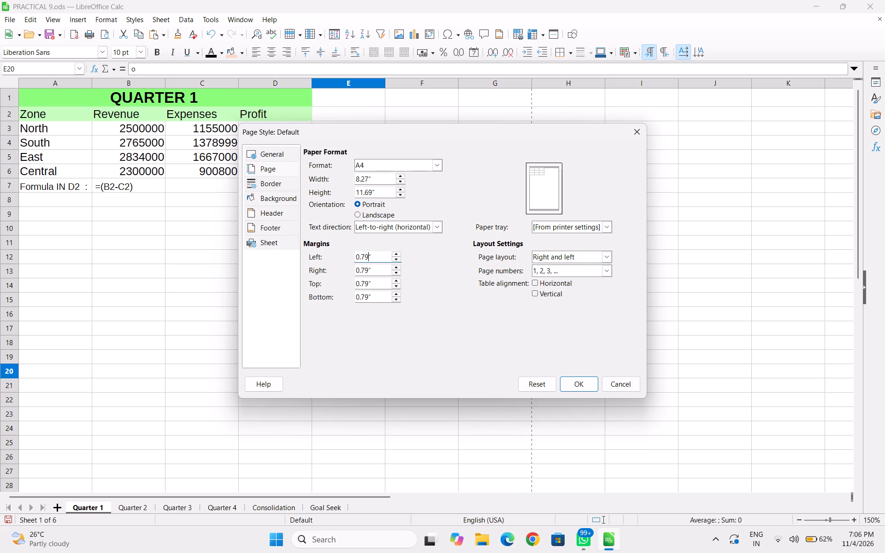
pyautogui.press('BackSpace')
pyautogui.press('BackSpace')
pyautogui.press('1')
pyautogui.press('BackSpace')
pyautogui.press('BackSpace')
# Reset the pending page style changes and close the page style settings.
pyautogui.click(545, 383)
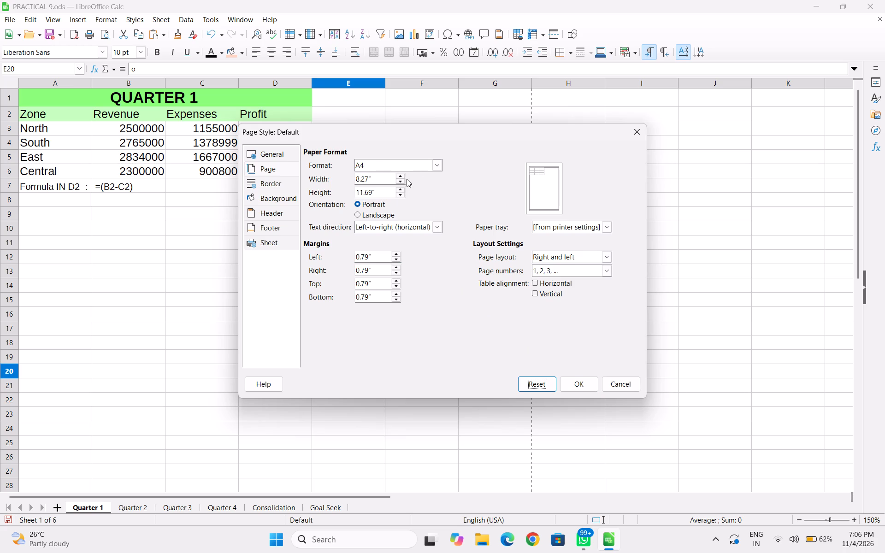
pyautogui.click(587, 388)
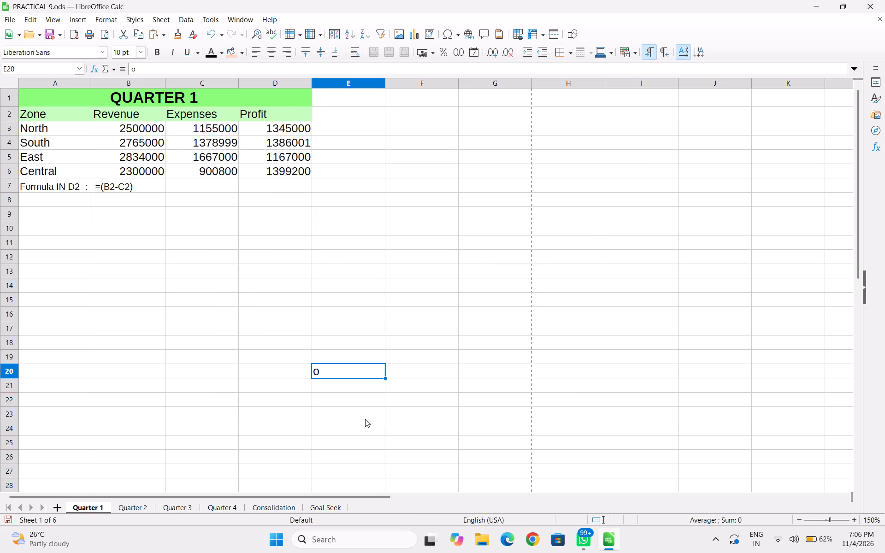
# Export the selected Quarter 1 sheet as a PDF named PRACTICAL 9 in Documents, and return to the spreadsheet.
pyautogui.click(14, 20)
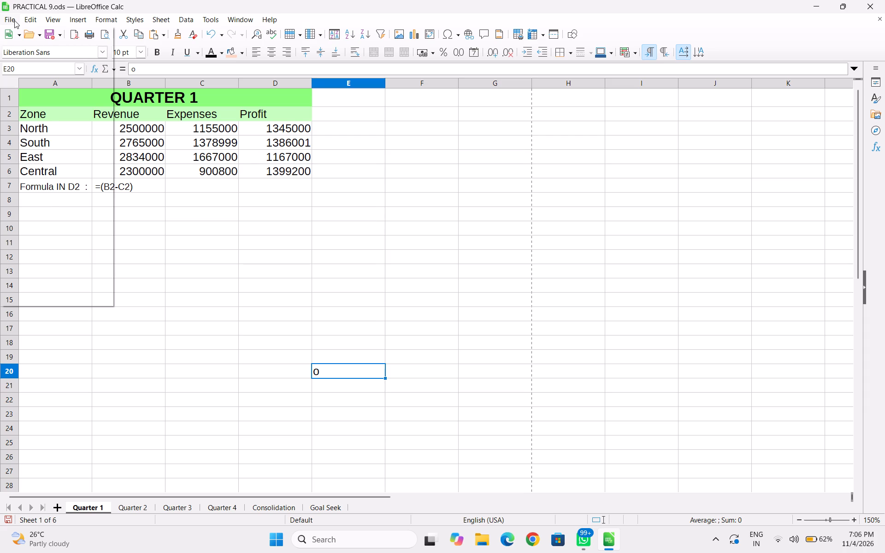
pyautogui.click(38, 208)
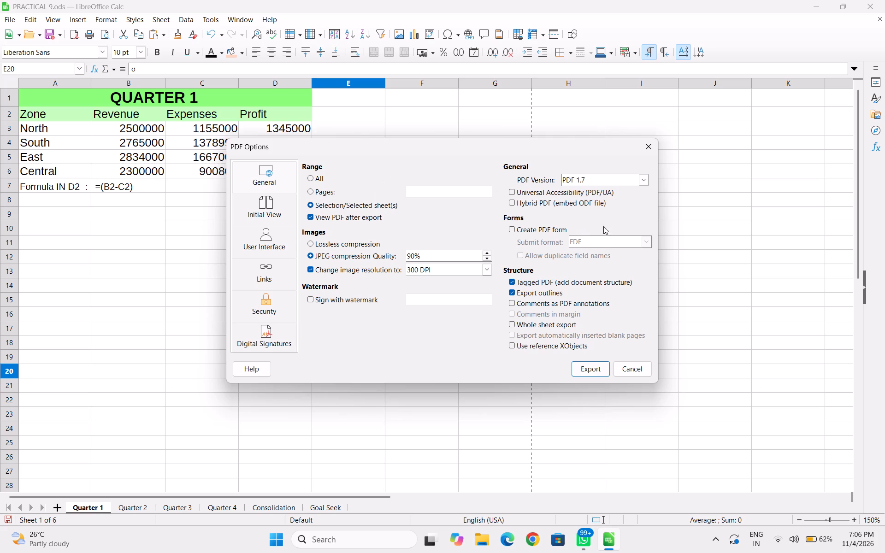
pyautogui.click(590, 367)
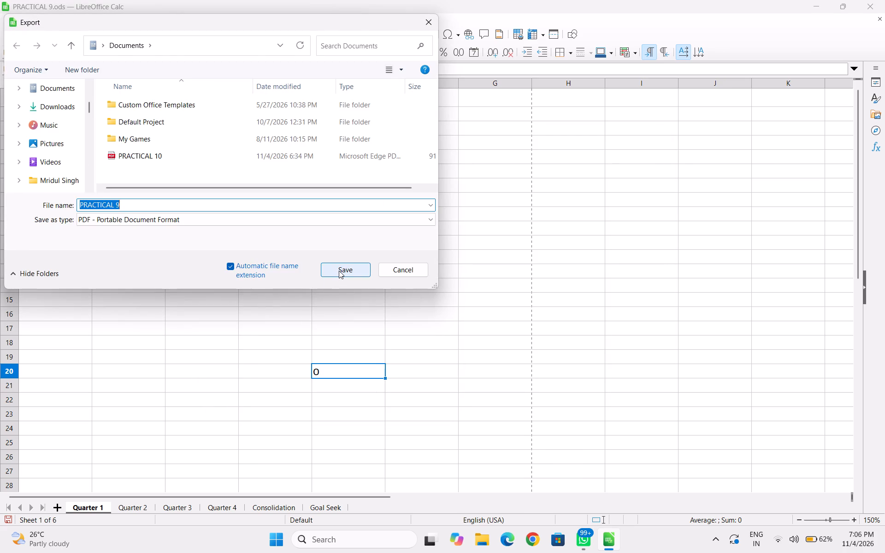
pyautogui.click(339, 271)
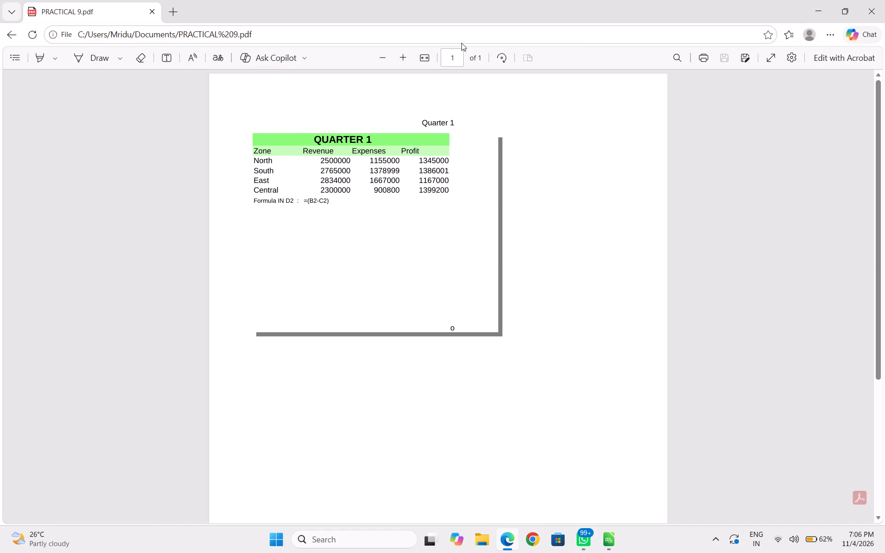
pyautogui.click(13, 37)
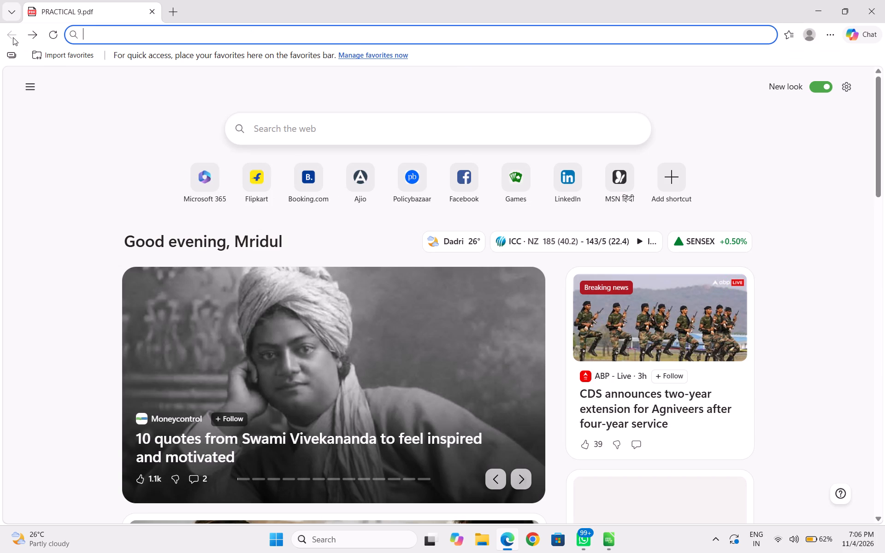
pyautogui.click(608, 535)
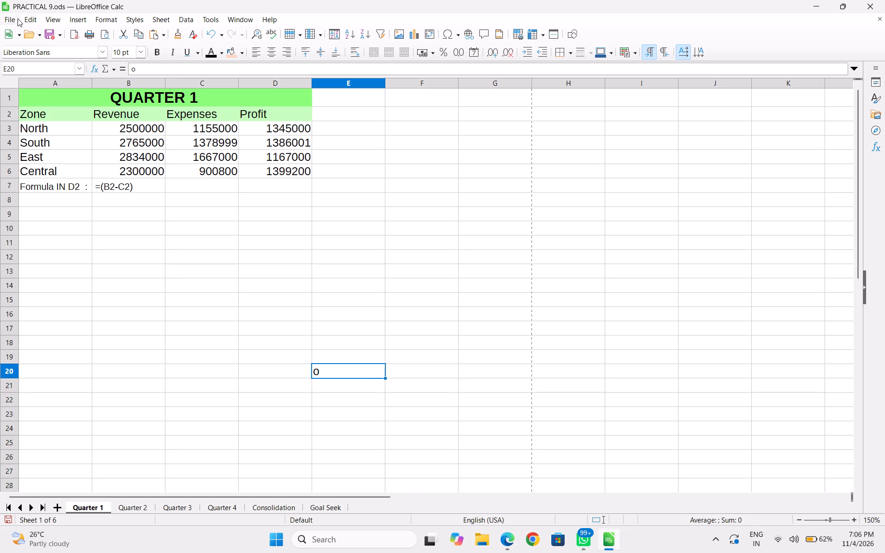
# Enable printing of column and row headers in the Default page style's sheet settings, keeping the Right and left page layout.
pyautogui.click(9, 21)
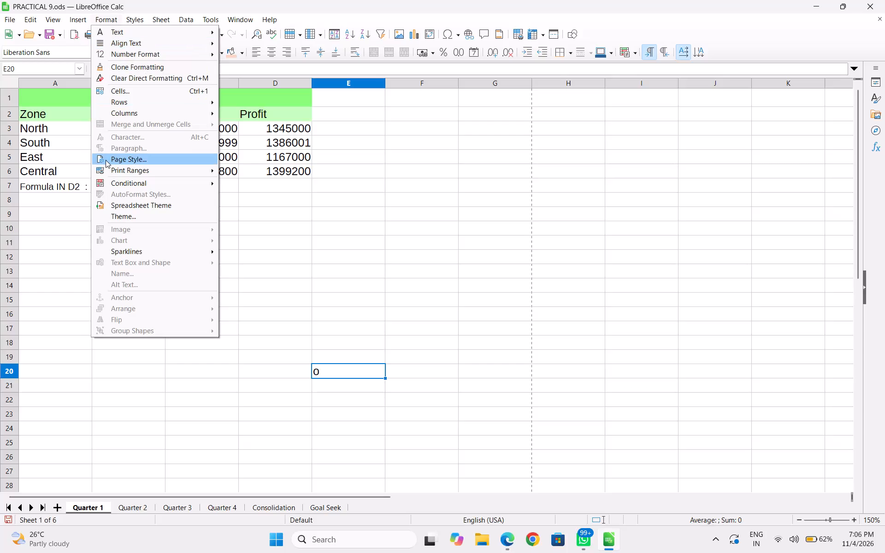
pyautogui.click(106, 160)
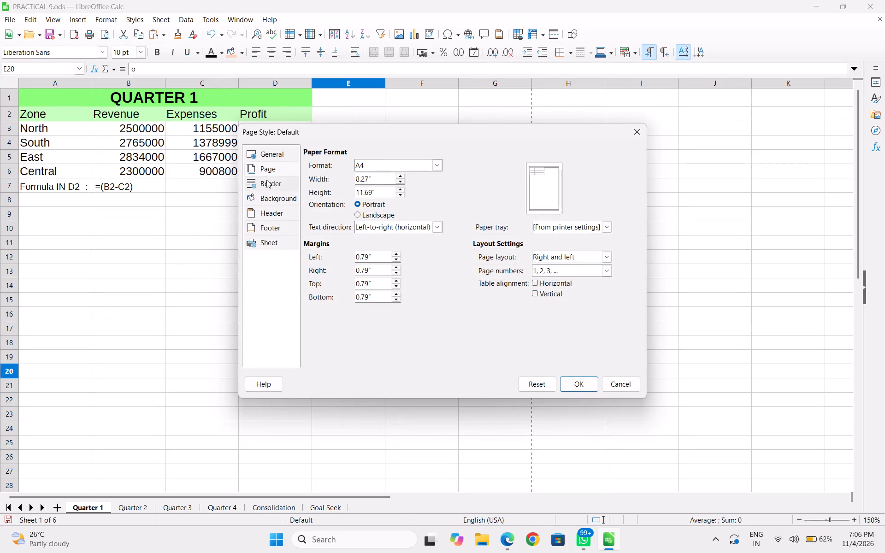
pyautogui.click(266, 180)
pyautogui.click(267, 174)
pyautogui.click(607, 259)
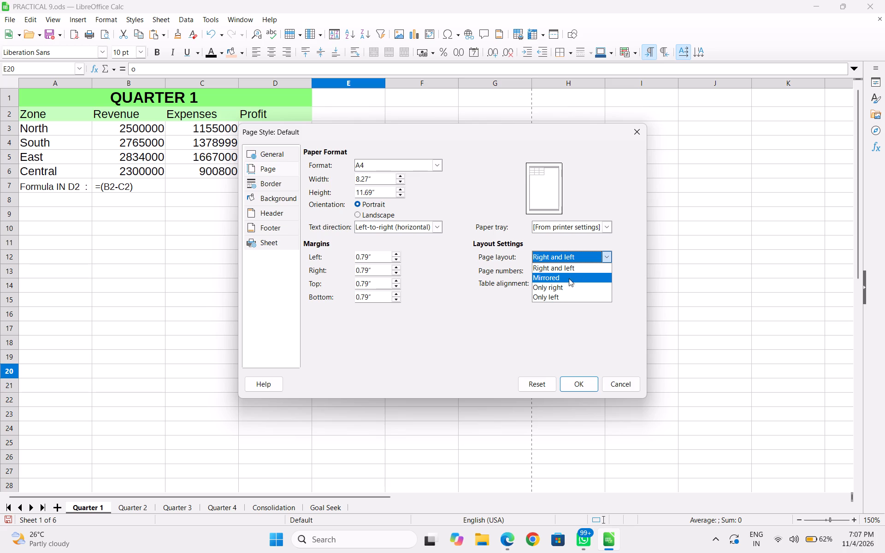
pyautogui.click(499, 307)
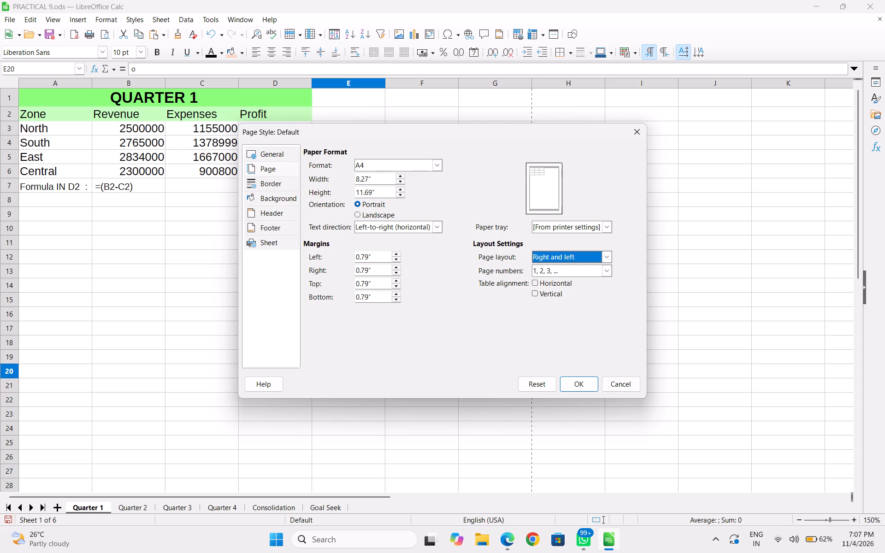
pyautogui.click(262, 177)
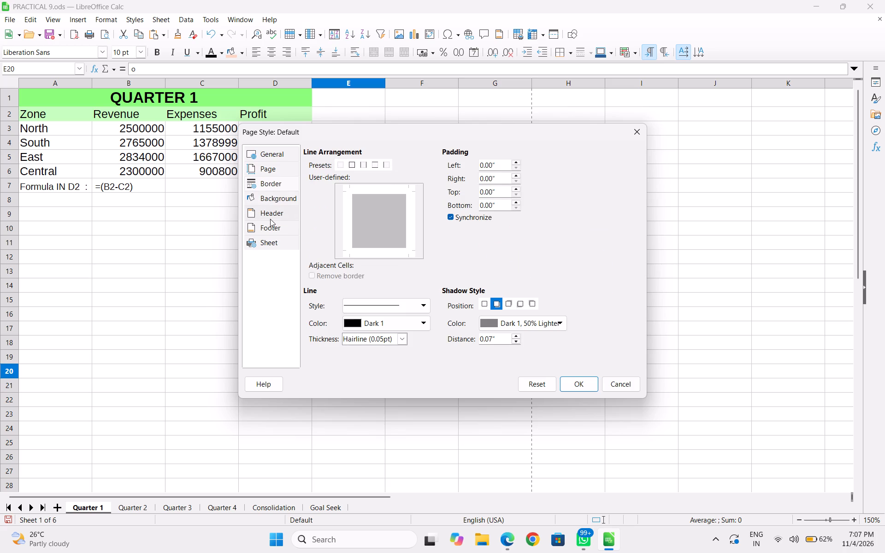
pyautogui.click(274, 242)
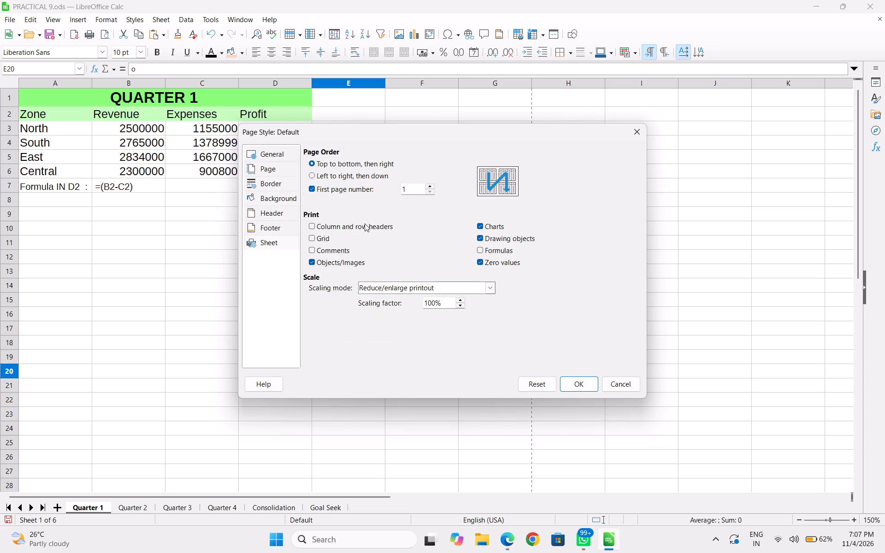
pyautogui.click(360, 224)
# Set the Default page style's border shadow to no shadow and apply the page style changes.
pyautogui.click(258, 182)
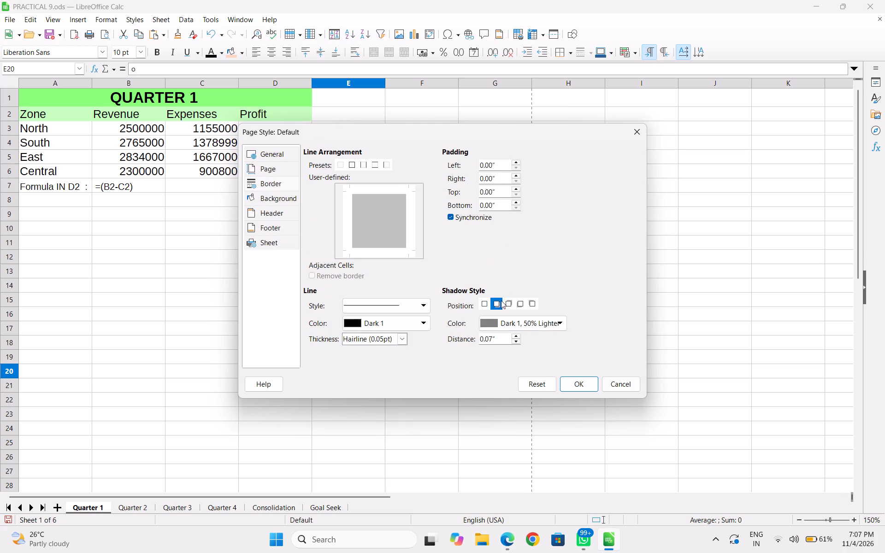
pyautogui.click(486, 307)
pyautogui.click(583, 384)
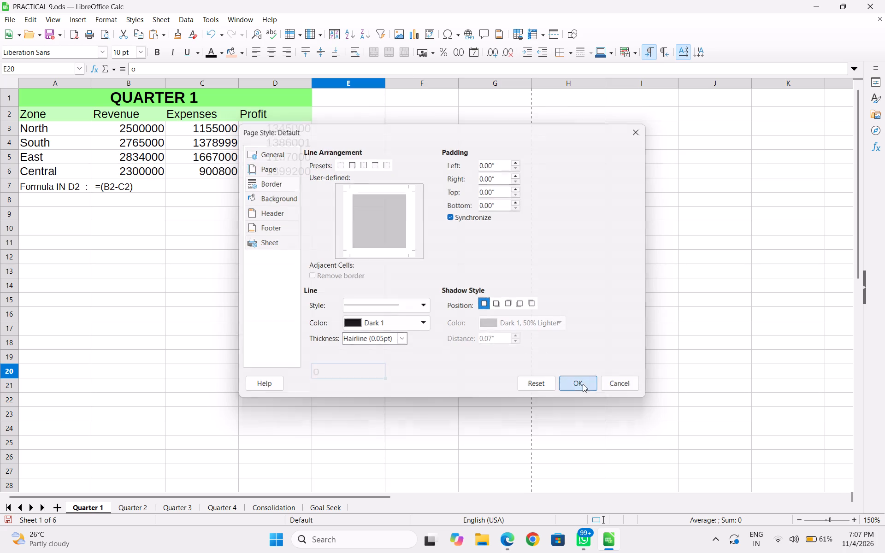
# Set up a PDF export covering the All range, with JPEG compression quality at 90%.
pyautogui.click(10, 15)
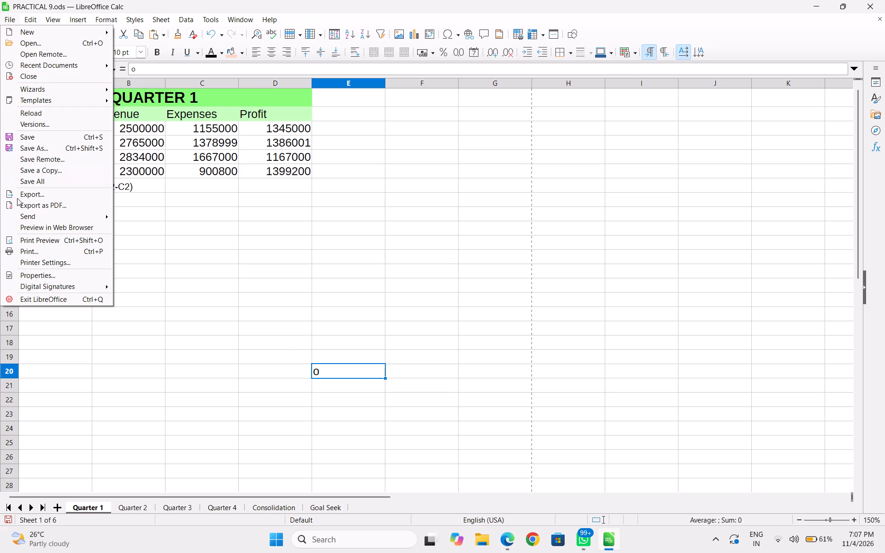
pyautogui.click(21, 208)
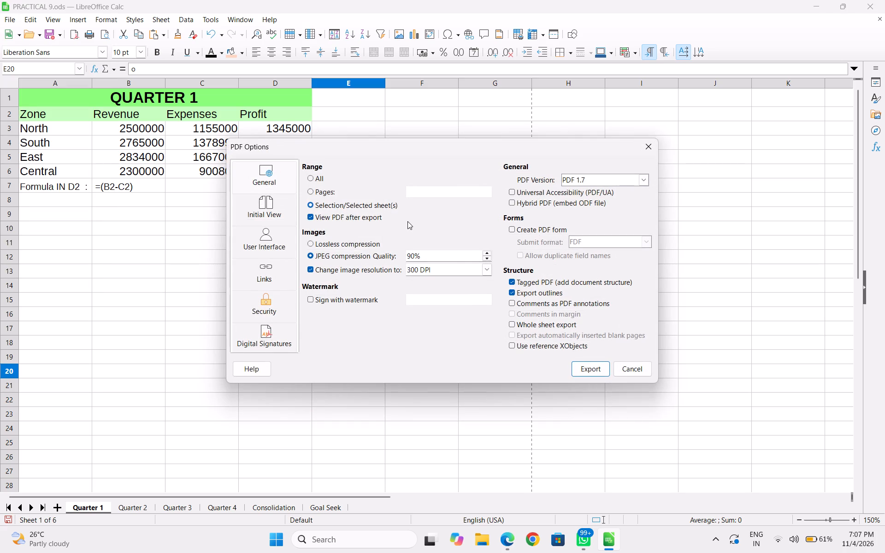
pyautogui.click(322, 179)
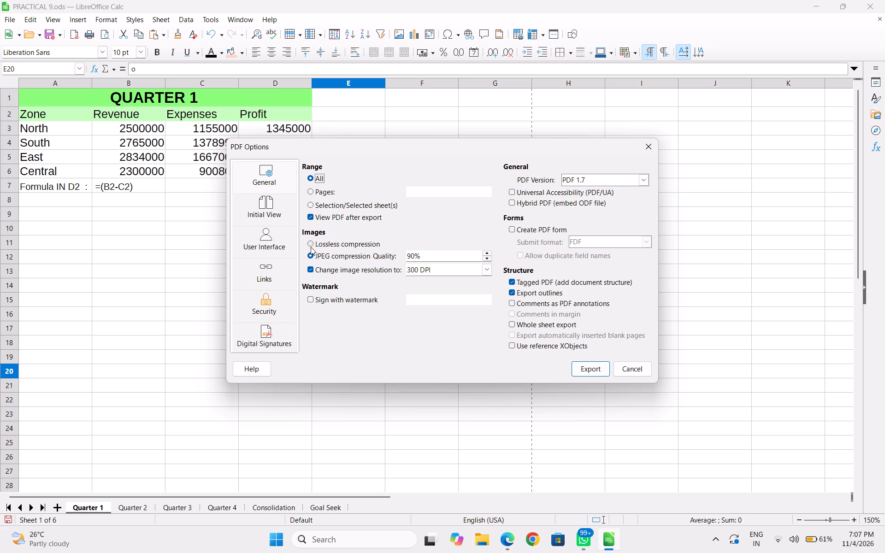
pyautogui.doubleClick(487, 259)
pyautogui.doubleClick(486, 251)
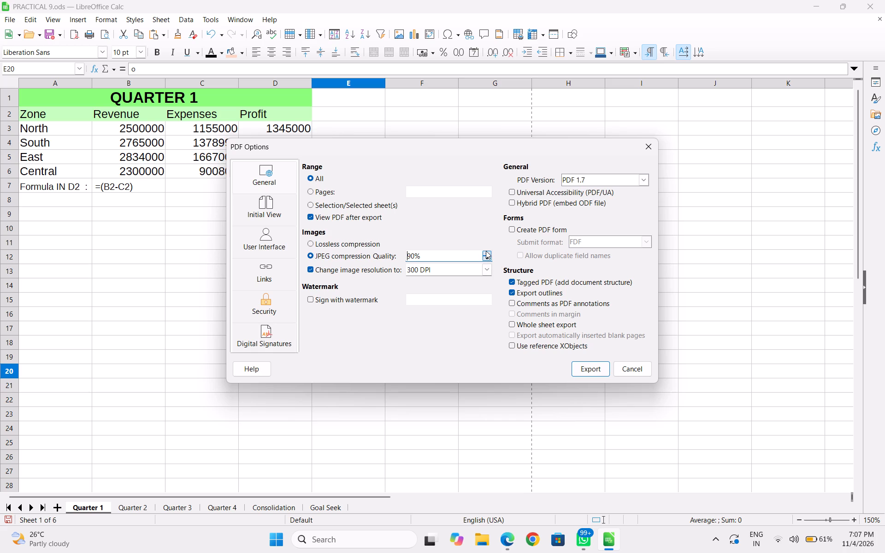
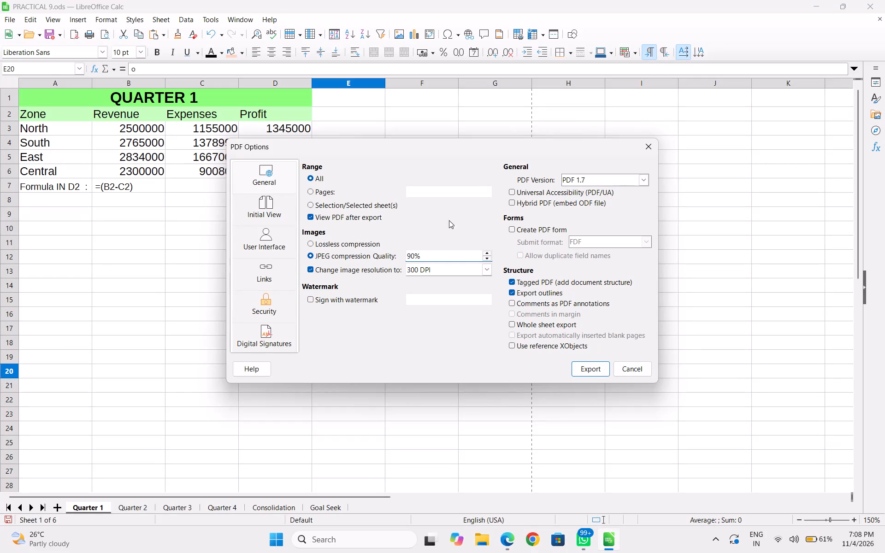
# Enable whole sheet export and export the PDF as PRACTICAL 9 in Documents, replacing the existing file.
pyautogui.click(513, 325)
pyautogui.click(587, 370)
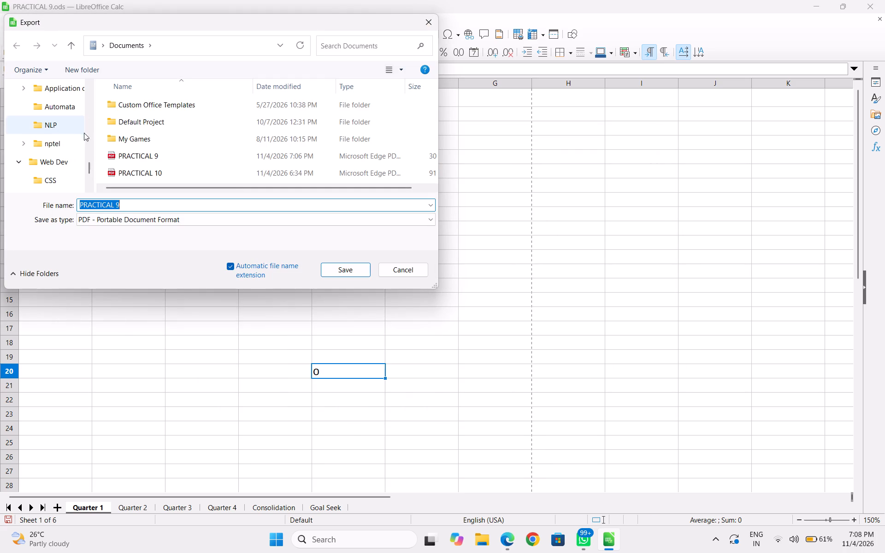
pyautogui.moveTo(90, 166); pyautogui.dragTo(94, 17)
pyautogui.tripleClick(88, 100)
pyautogui.tripleClick(88, 100)
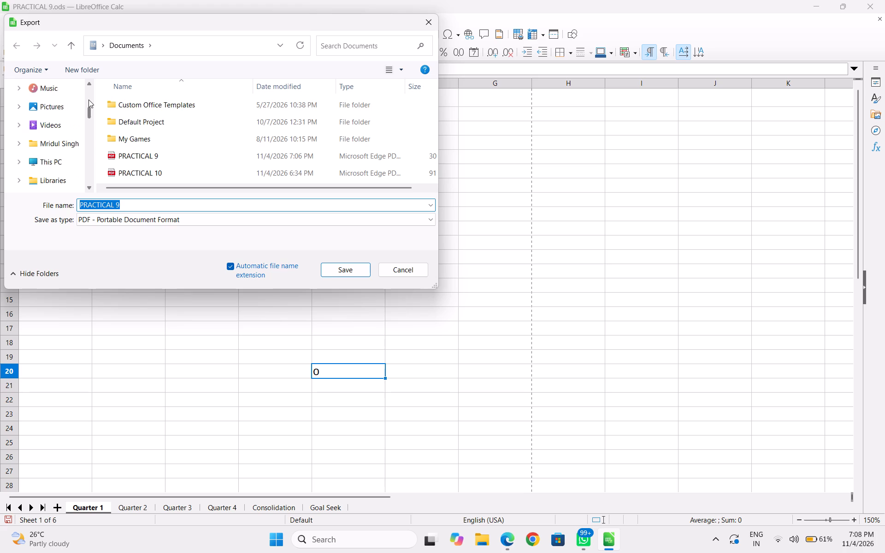
pyautogui.click(88, 100)
pyautogui.click(65, 109)
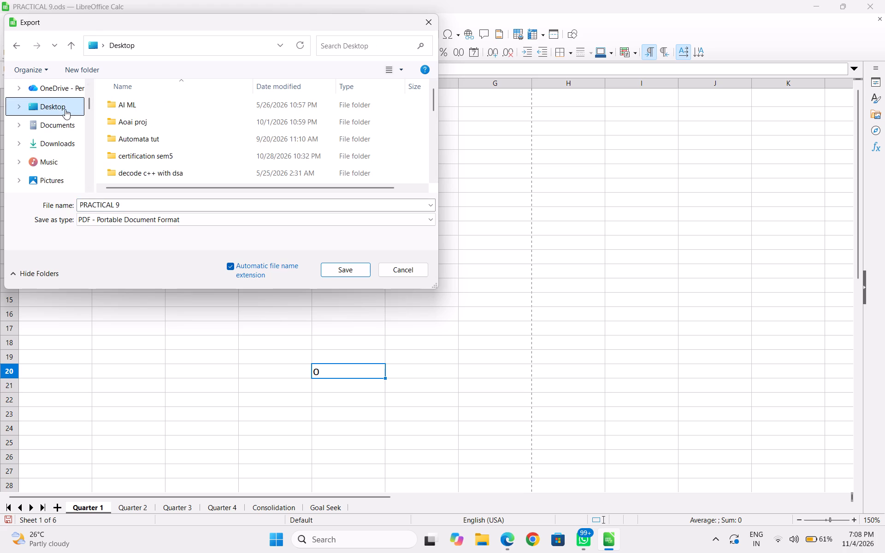
pyautogui.click(57, 127)
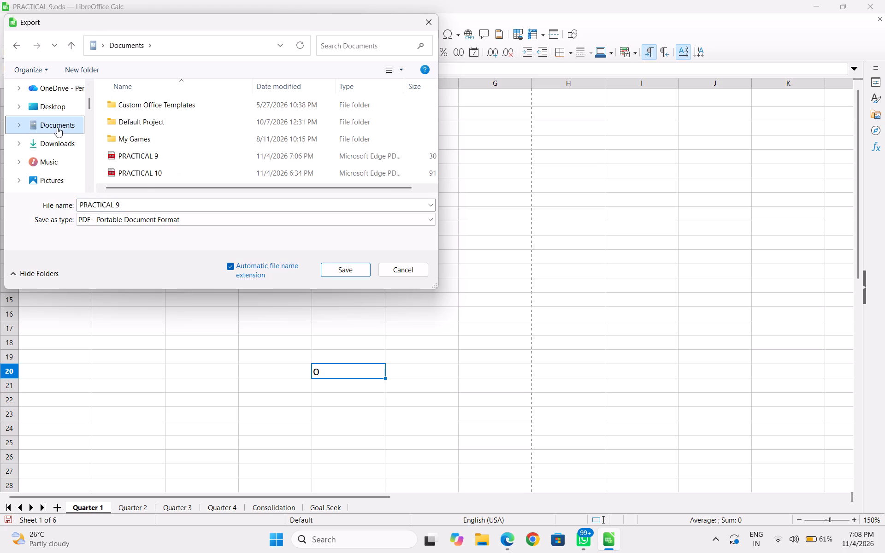
pyautogui.click(147, 202)
pyautogui.click(147, 202)
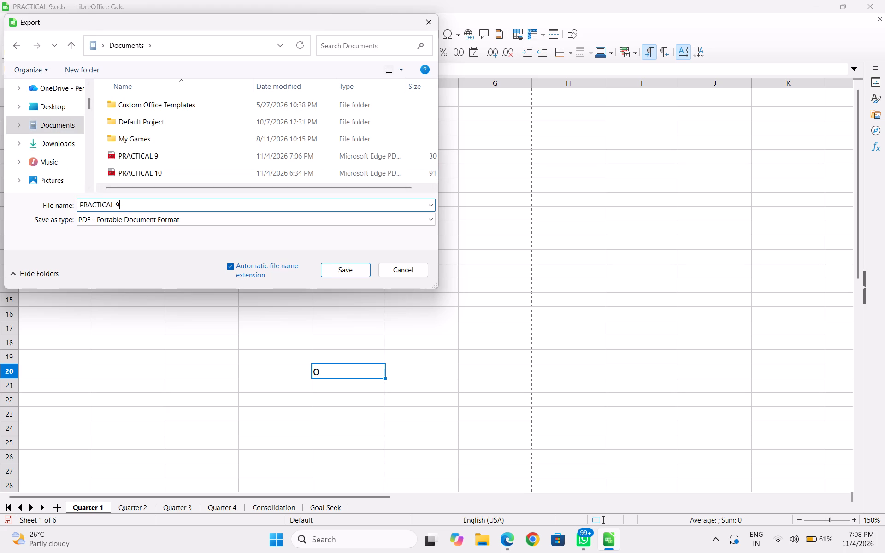
pyautogui.press('Return')
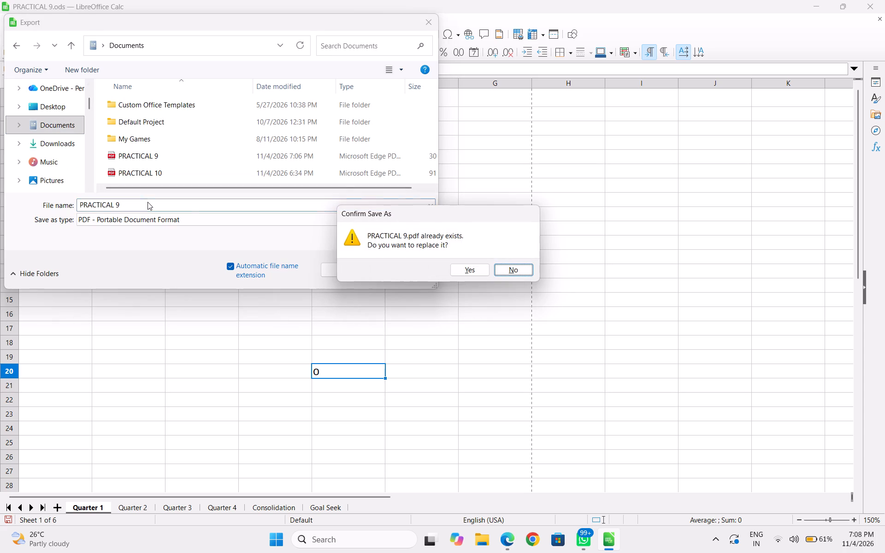
pyautogui.click(478, 266)
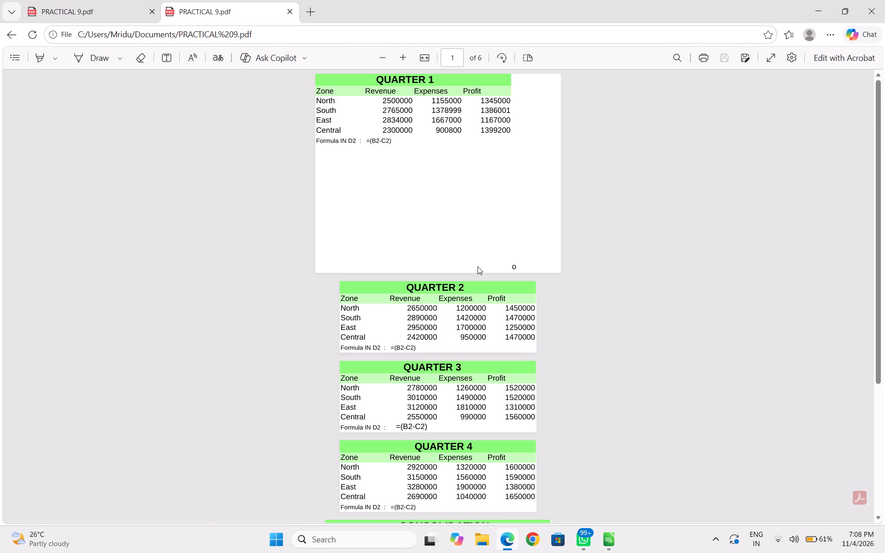
# Review all pages of the exported PRACTICAL 9 PDF in Microsoft Edge, from the Quarter 1 sheet through Scholarship Eligibility and back.
pyautogui.press('Down')
pyautogui.press('Down')
pyautogui.press('Down')
pyautogui.press('Down')
pyautogui.press('Down')
pyautogui.press('Down')
pyautogui.press('Down')
pyautogui.press('Down')
pyautogui.press('Down')
pyautogui.press('Down')
pyautogui.press('Down')
pyautogui.press('Down')
pyautogui.press('Down')
pyautogui.press('Down')
pyautogui.press('Down')
pyautogui.press('Down')
pyautogui.press('Down')
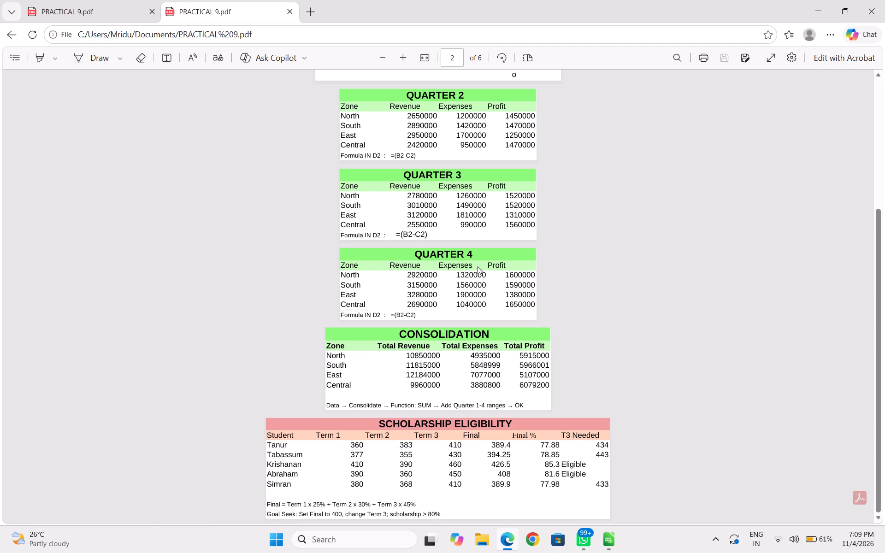
pyautogui.press('Up')
pyautogui.press('Up')
pyautogui.press('Up')
pyautogui.press('Up')
pyautogui.press('Up')
pyautogui.press('Up')
pyautogui.press('Up')
pyautogui.press('Up')
pyautogui.press('Up')
pyautogui.press('Up')
pyautogui.press('Up')
pyautogui.press('Up')
pyautogui.press('Up')
pyautogui.press('Up')
pyautogui.press('Up')
pyautogui.press('Up')
pyautogui.press('Up')
pyautogui.press('Up')
pyautogui.press('Up')
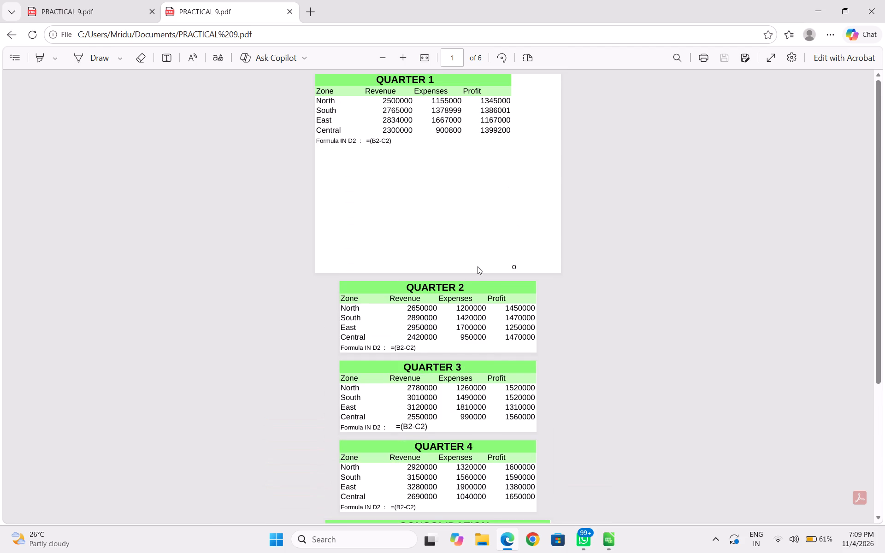